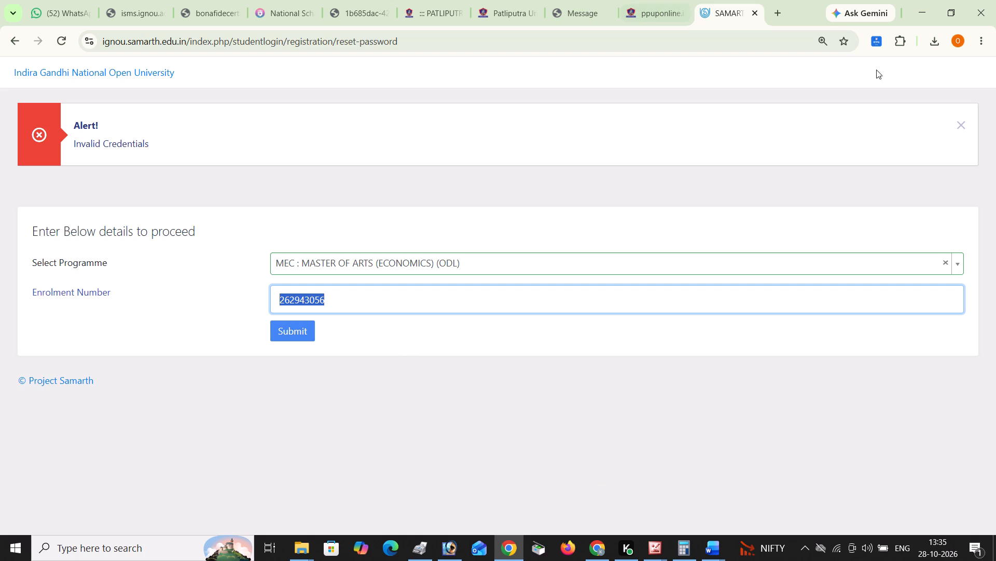
Open the bookmarked UUUUU page, IGNOU's admission/registration details lookup, in a new tab.
left_click(775, 16)
left_click(938, 62)
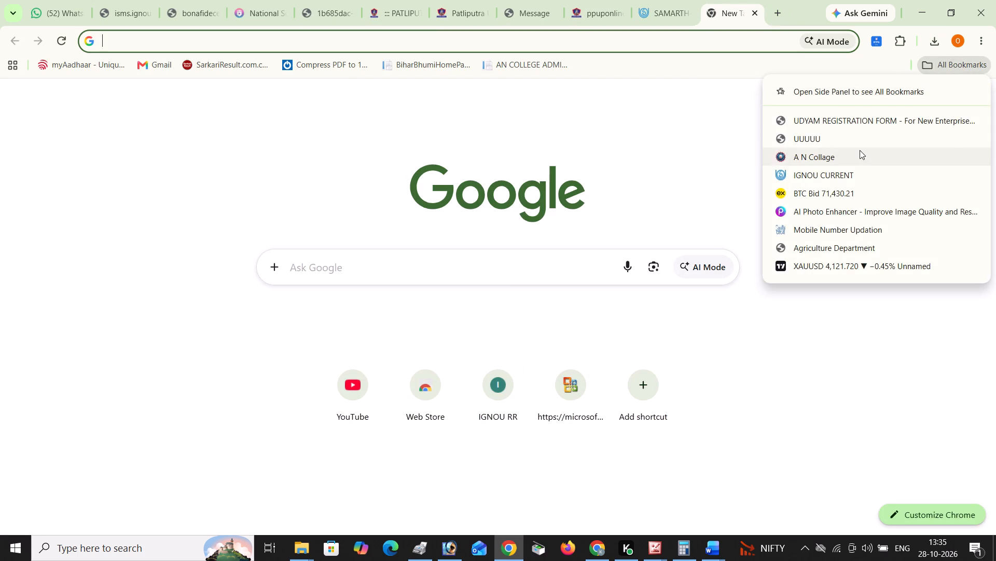
left_click(855, 143)
Look up the student's admission details by submitting the enrollment number, programme code MEC and the displayed verification code.
left_click(574, 168)
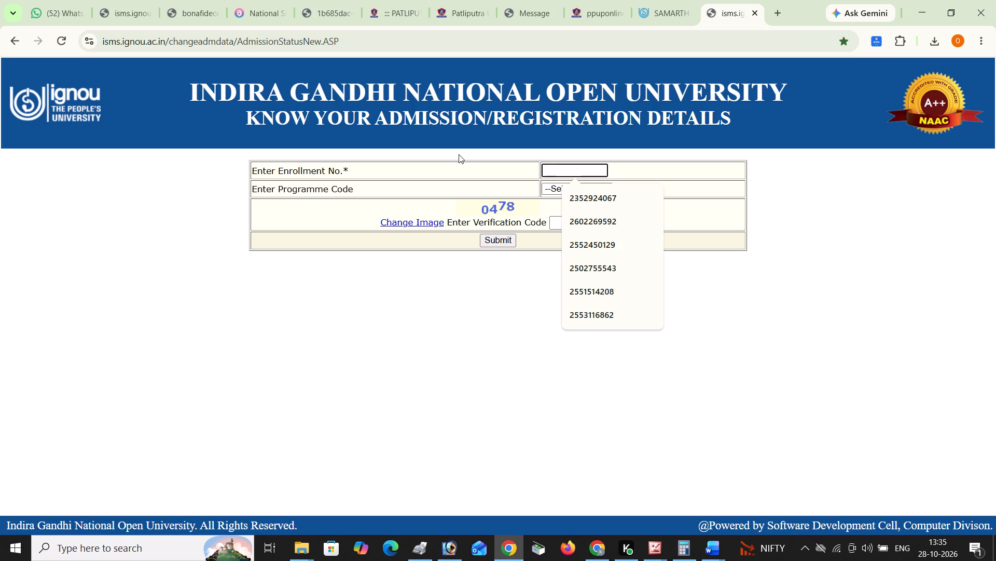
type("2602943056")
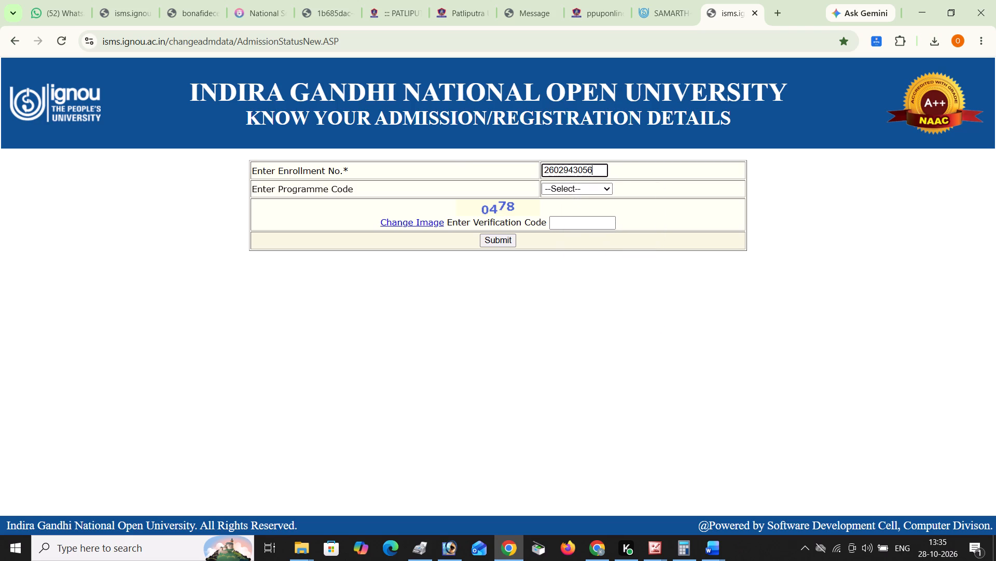
left_click(552, 181)
left_click(553, 185)
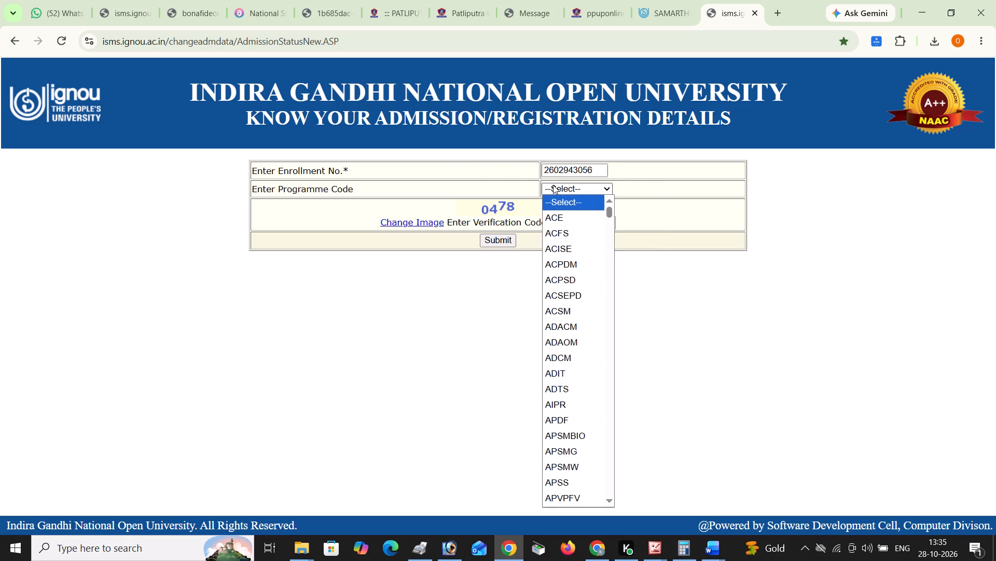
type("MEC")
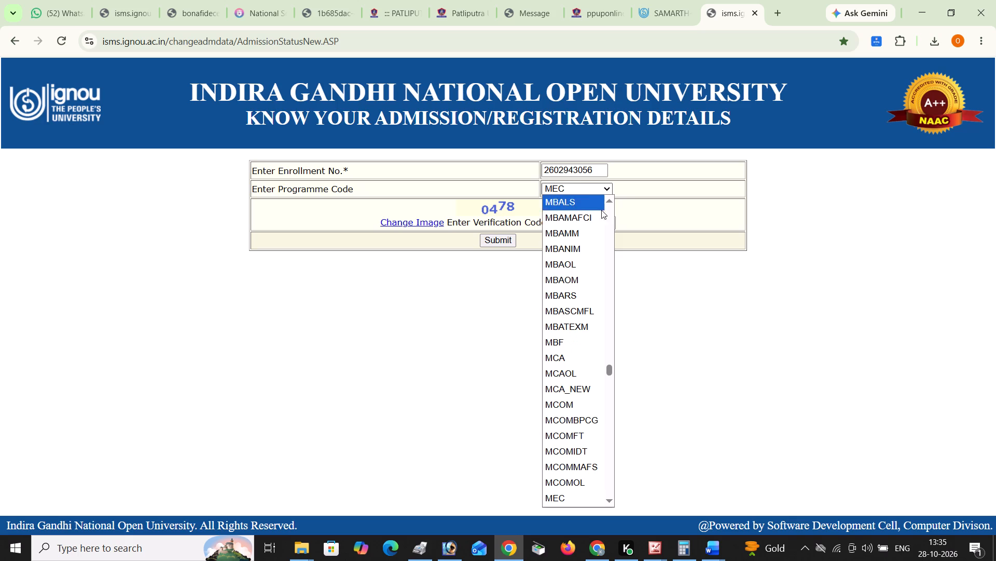
left_click(643, 209)
left_click(596, 224)
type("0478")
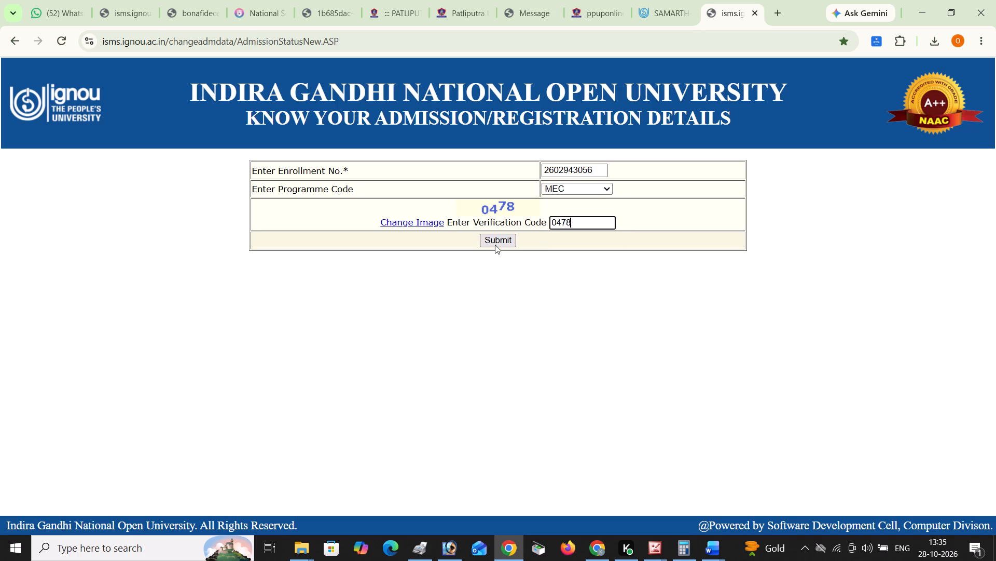
left_click(495, 245)
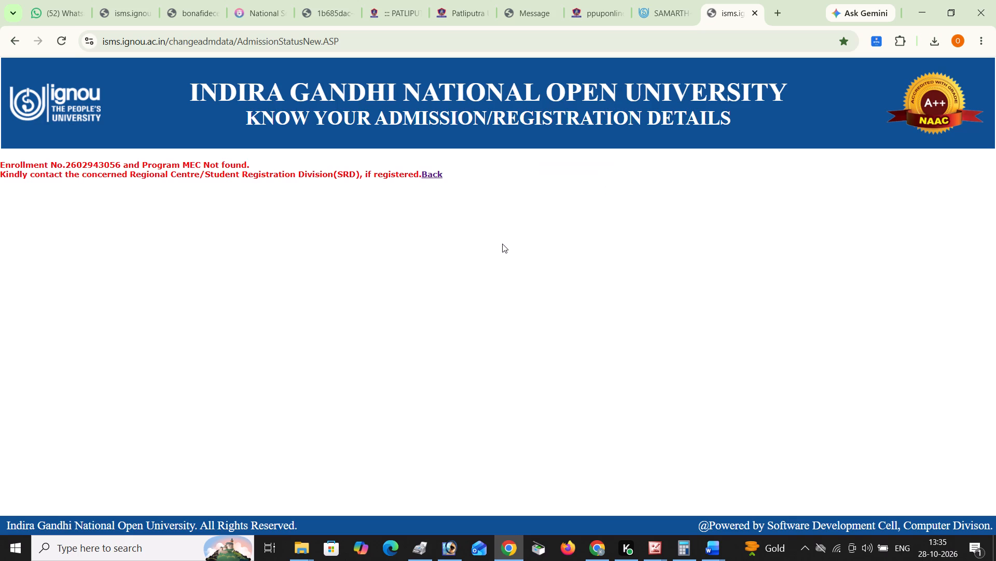
Return to the lookup form and resubmit it with the enrollment number, programme MEC and new verification code, copying the enrollment number before submitting.
left_click(437, 176)
left_click(583, 172)
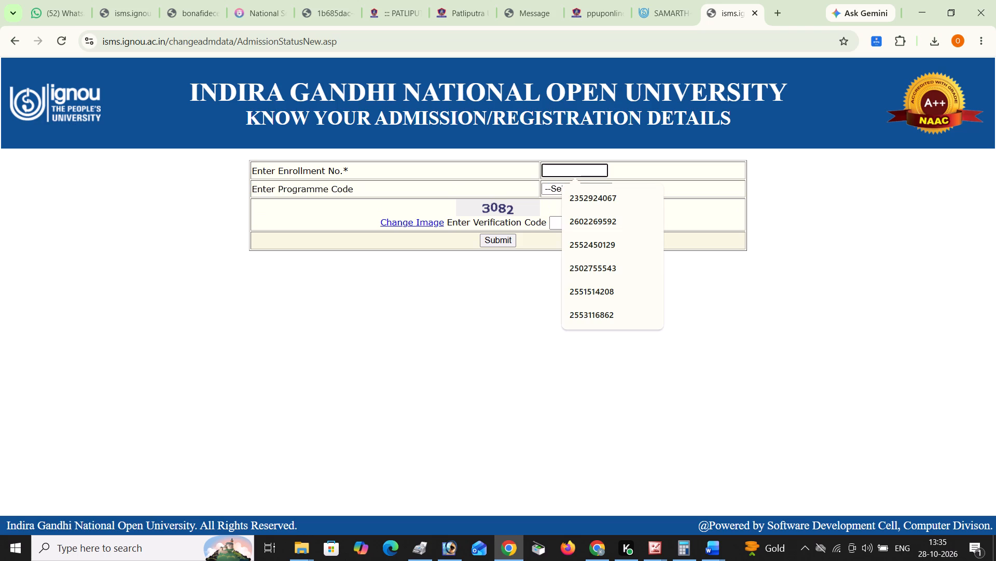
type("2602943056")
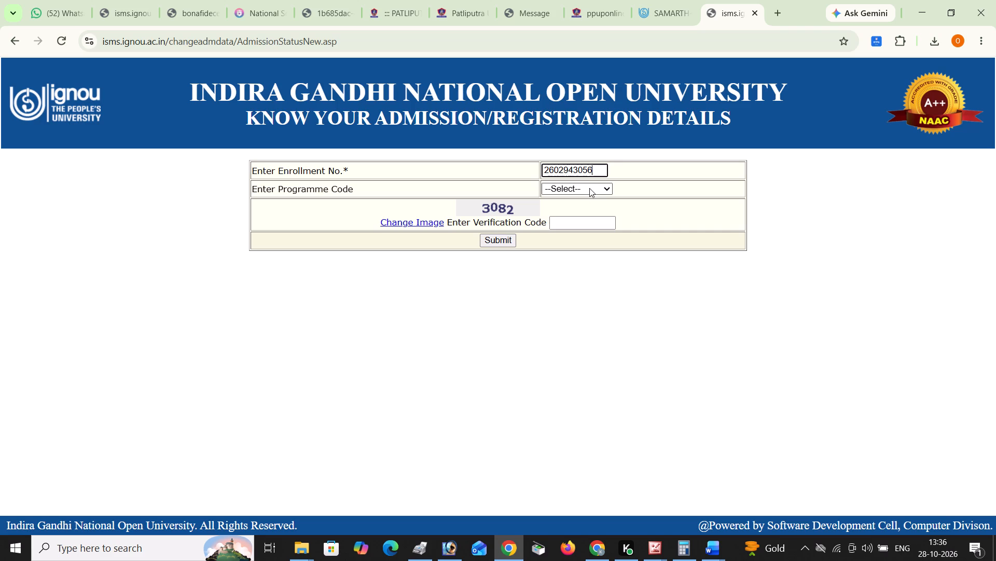
left_click(589, 188)
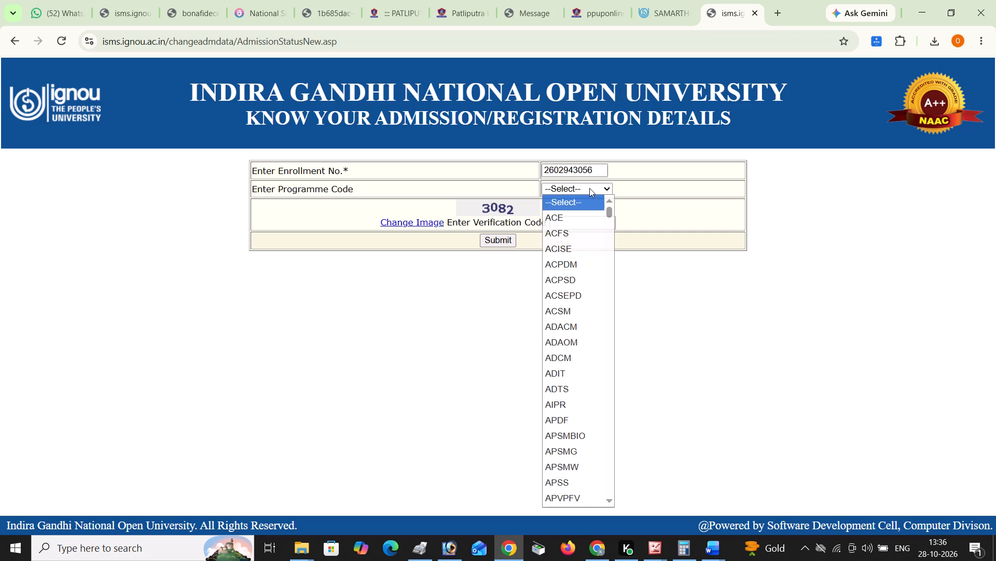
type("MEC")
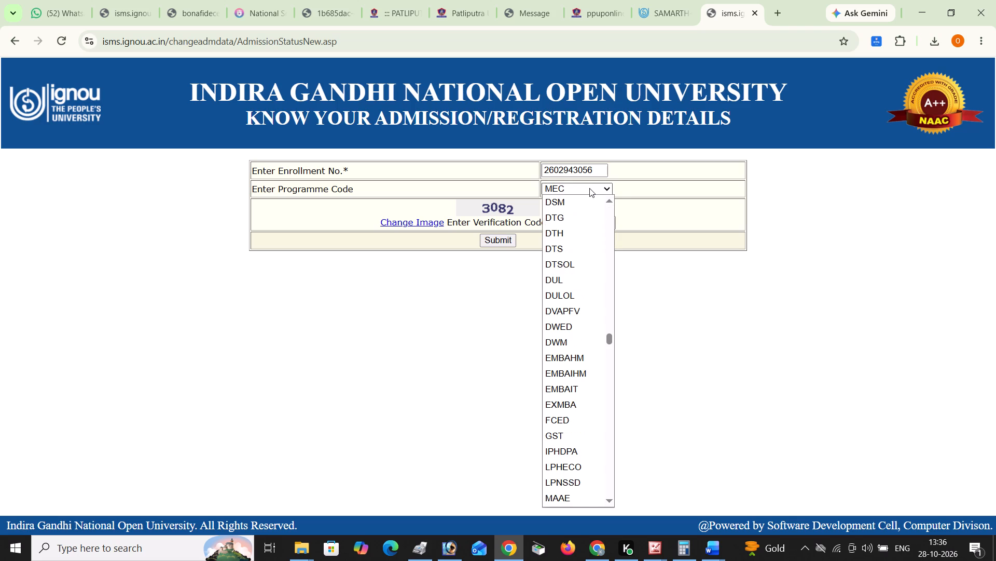
left_click(694, 205)
left_click(597, 225)
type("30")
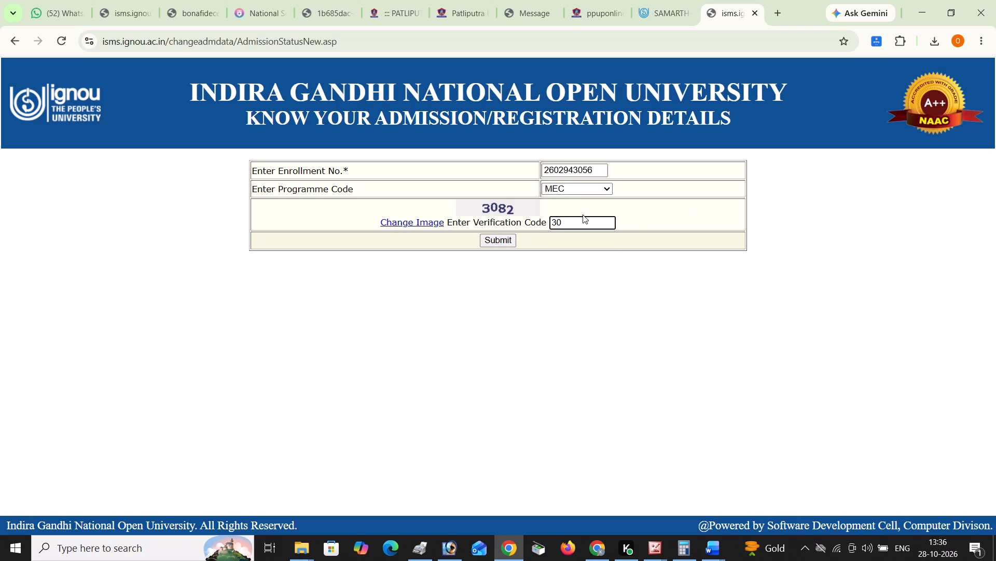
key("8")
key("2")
double_click(576, 166)
key("ctrl+a")
key("ctrl+c")
left_click(500, 242)
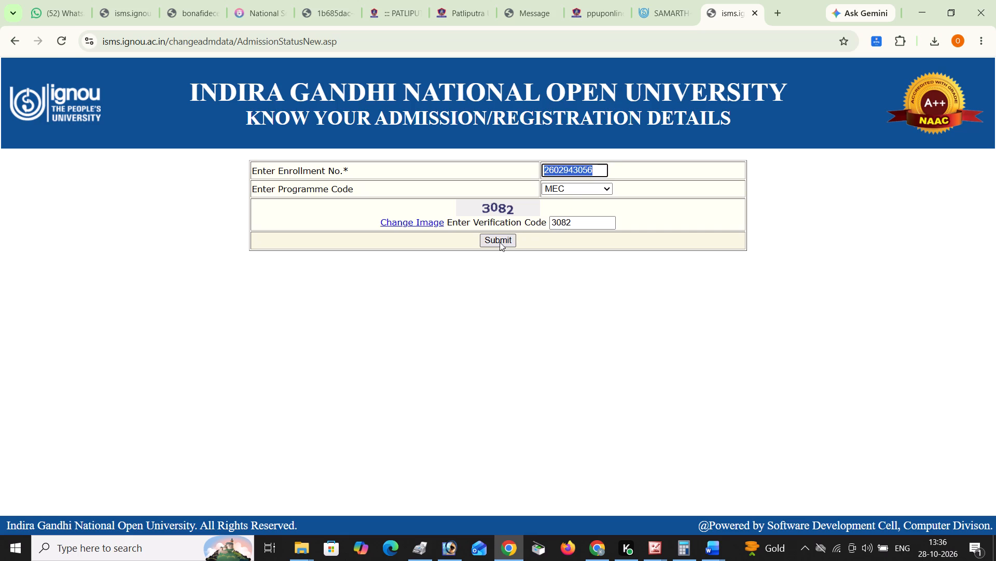
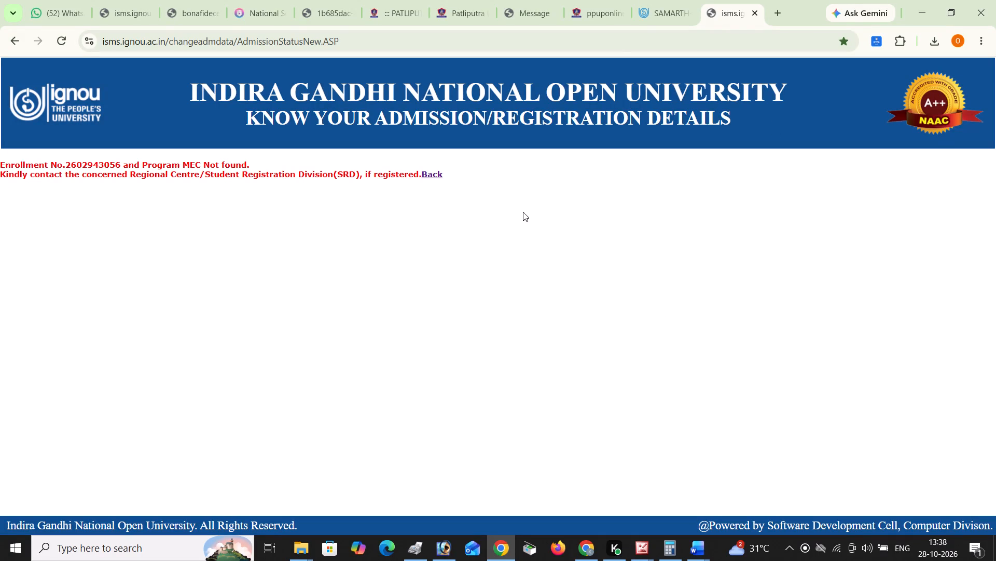
Return to the lookup form and submit the student's enrollment number with programme code MAEC and the displayed verification code.
left_click(435, 172)
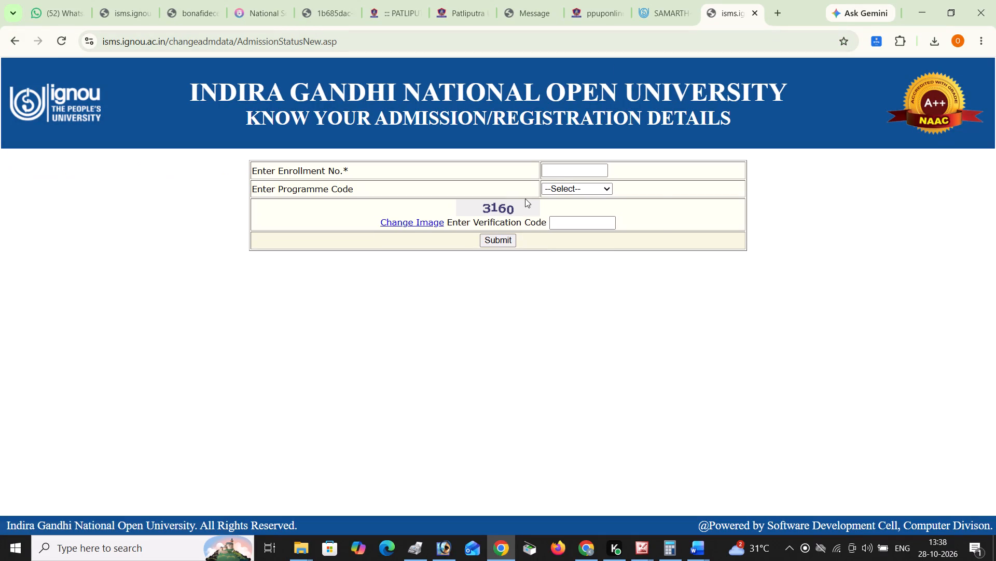
left_click(569, 173)
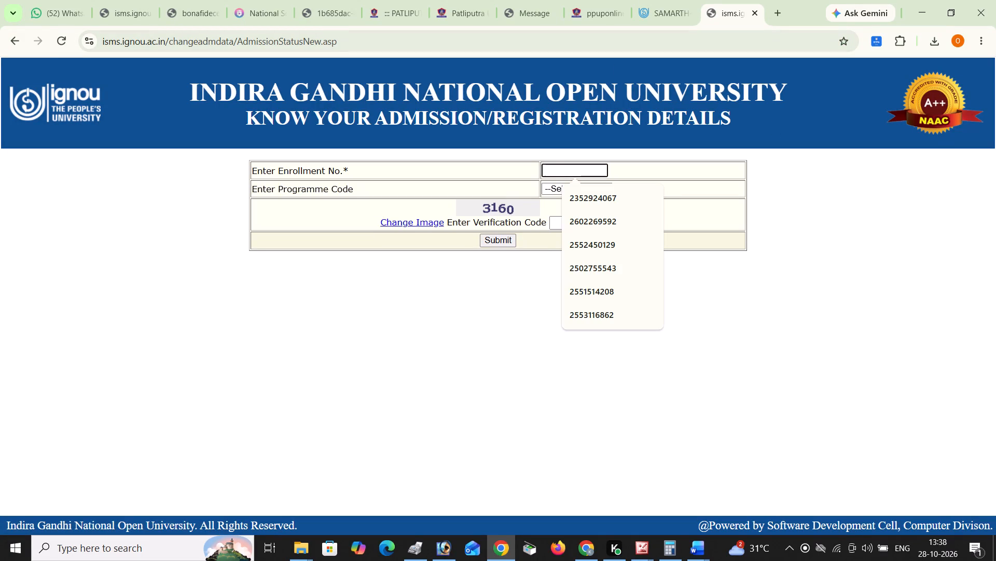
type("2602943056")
left_click(576, 191)
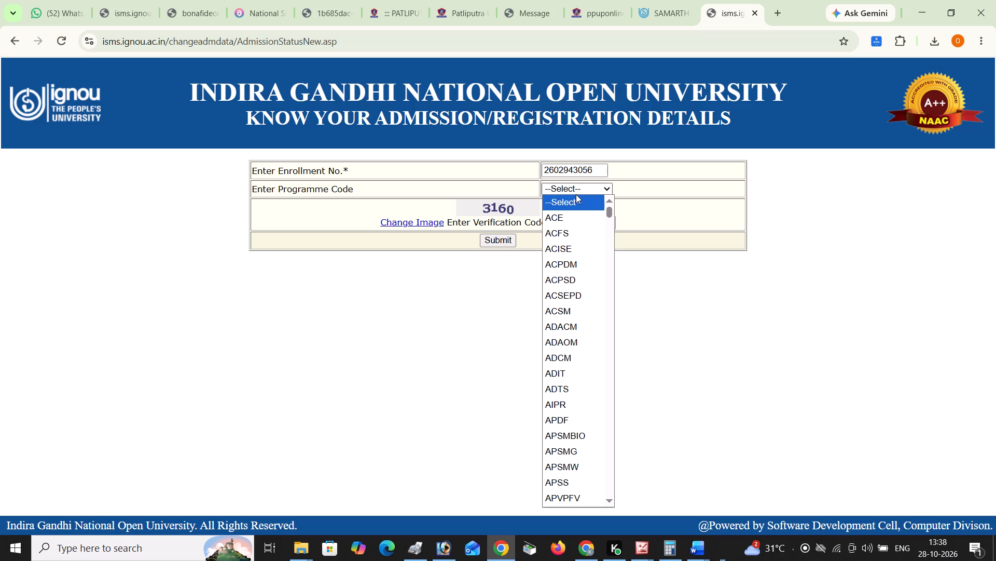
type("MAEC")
left_click(690, 185)
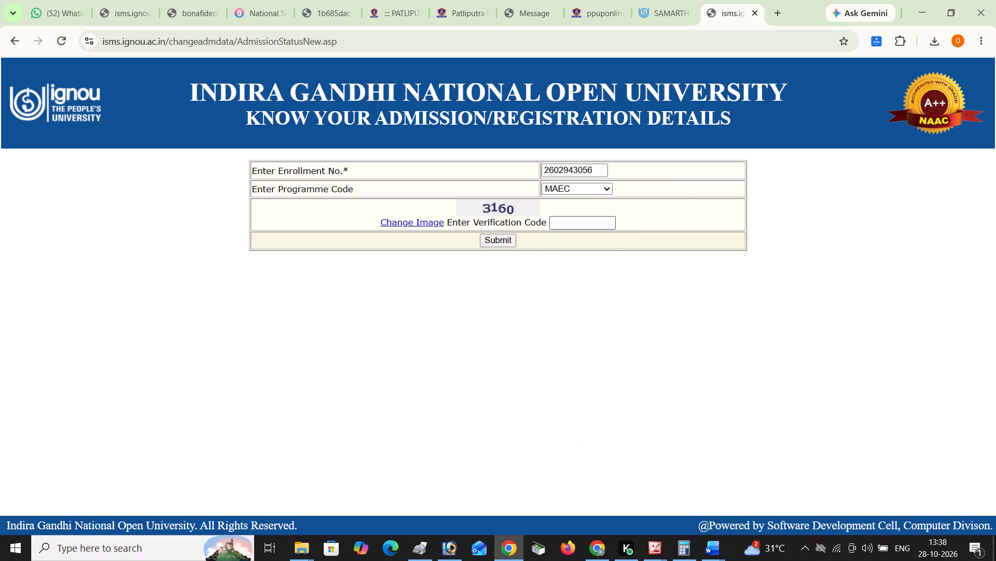
left_click(592, 222)
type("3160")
left_click(487, 248)
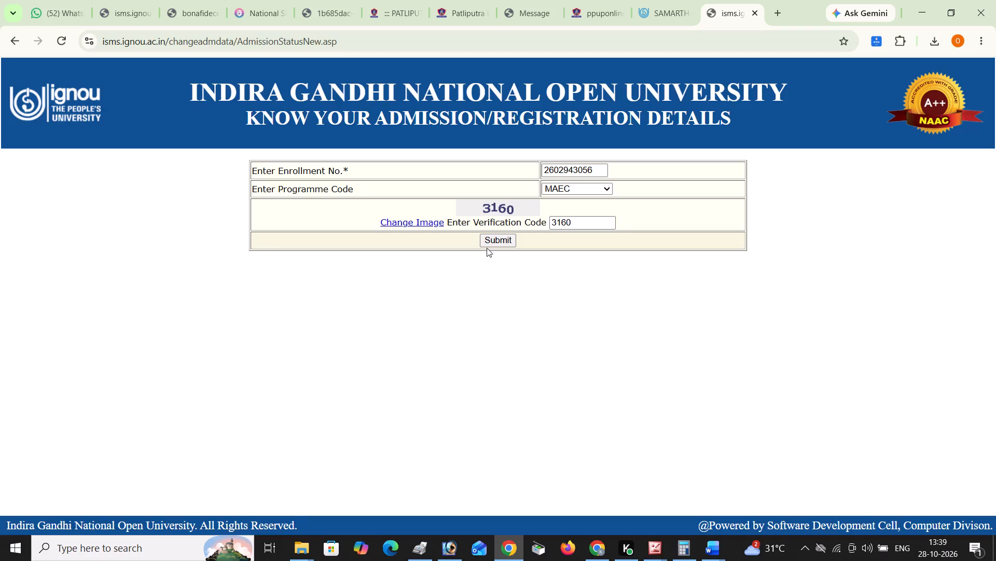
left_click(493, 241)
Print six copies of the student's admission and registration details, limited to odd pages only.
scroll(542, 298, "down", 1)
scroll(559, 357, "down", 1)
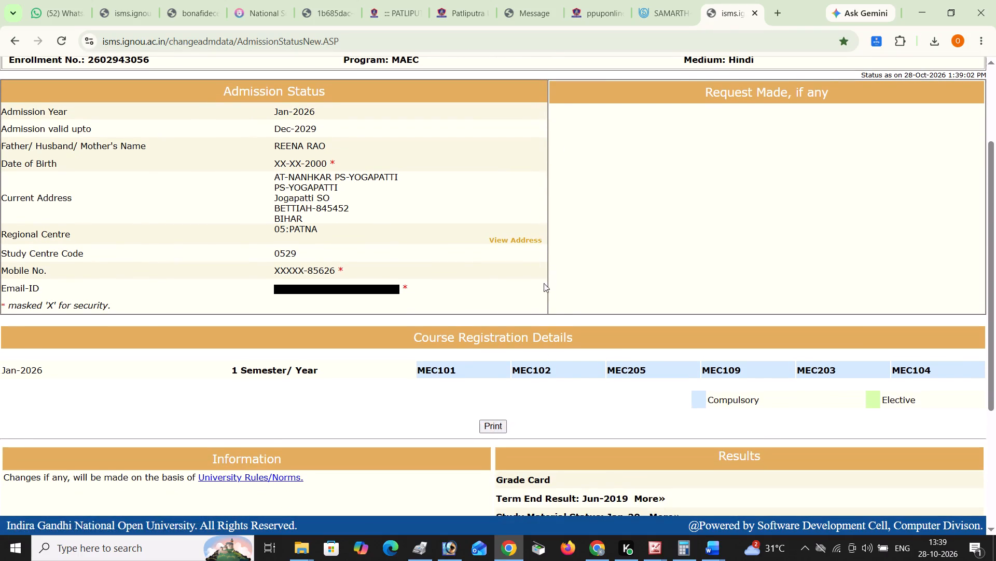
left_click(488, 425)
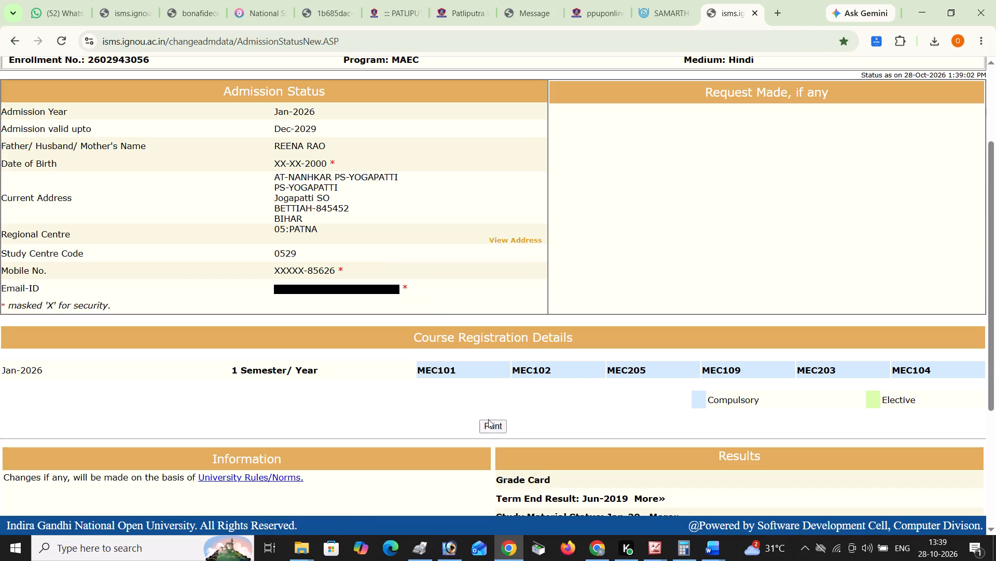
left_click(731, 284)
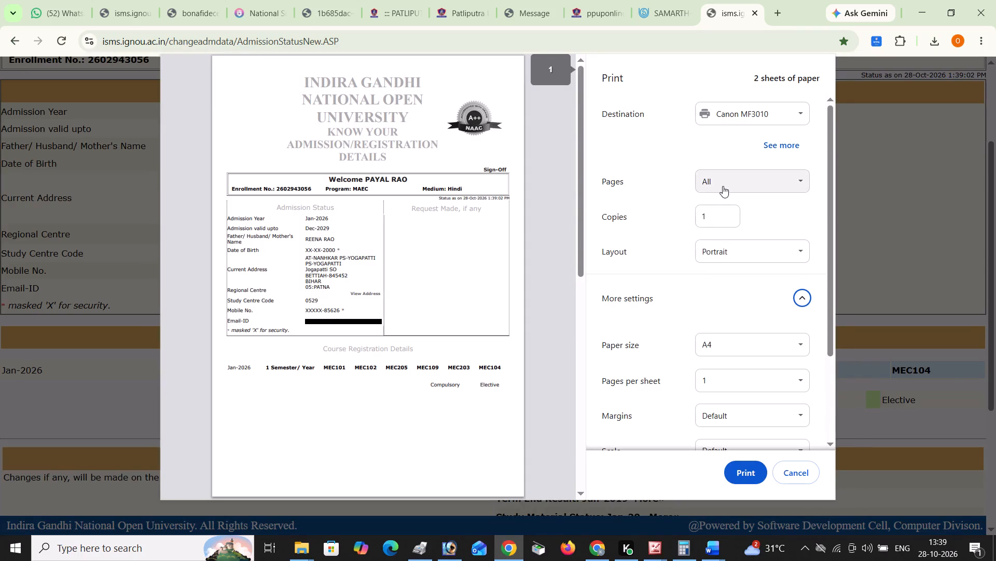
left_click(723, 186)
left_click(728, 218)
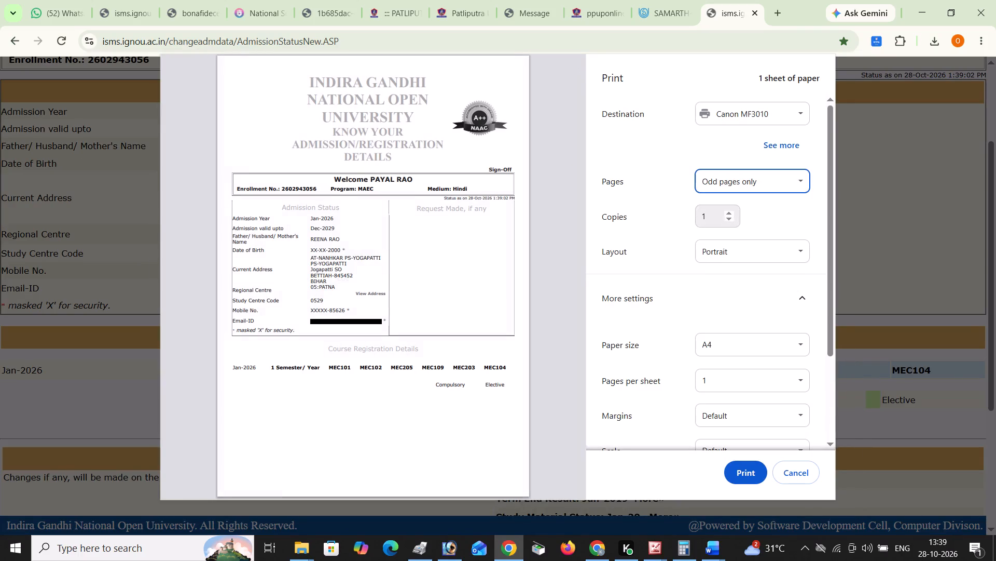
scroll(447, 221, "down", 5)
scroll(478, 258, "down", 2)
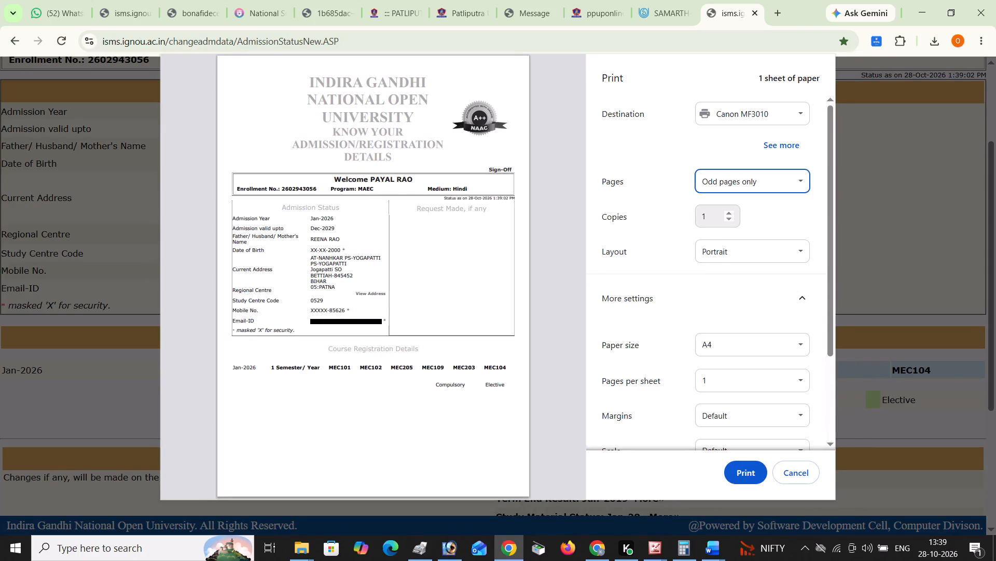
double_click(712, 212)
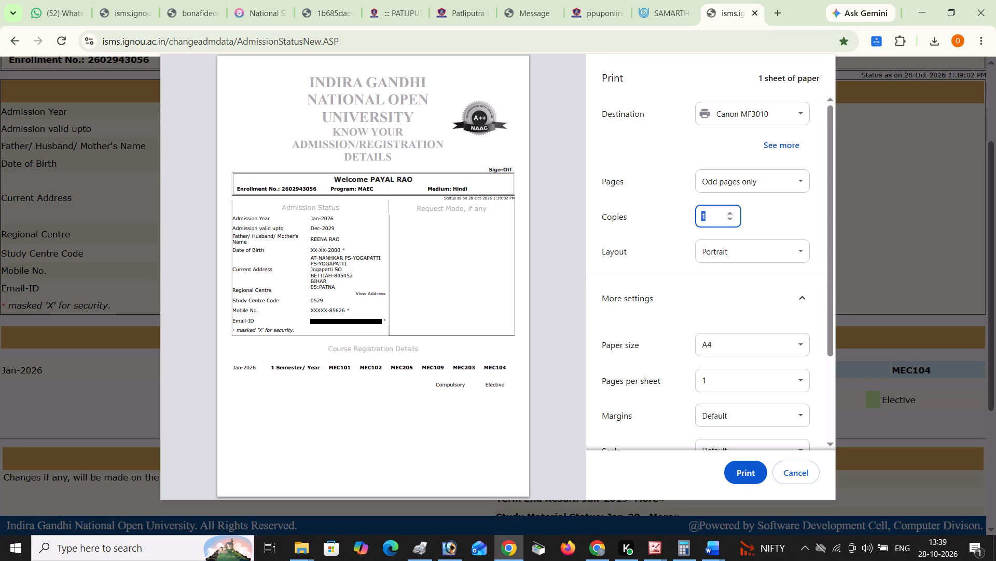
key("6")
scroll(749, 243, "down", 6)
scroll(755, 400, "down", 2)
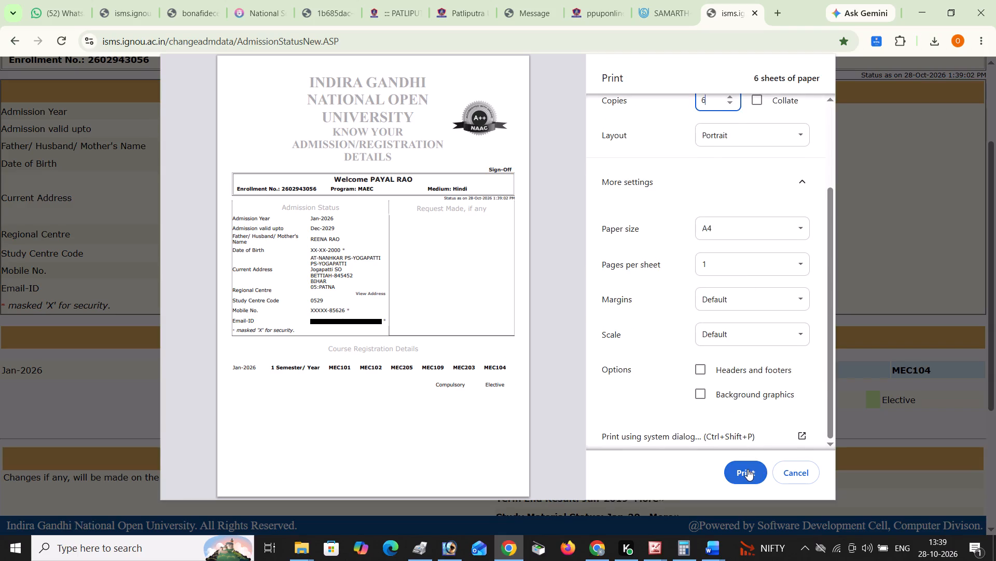
left_click(748, 469)
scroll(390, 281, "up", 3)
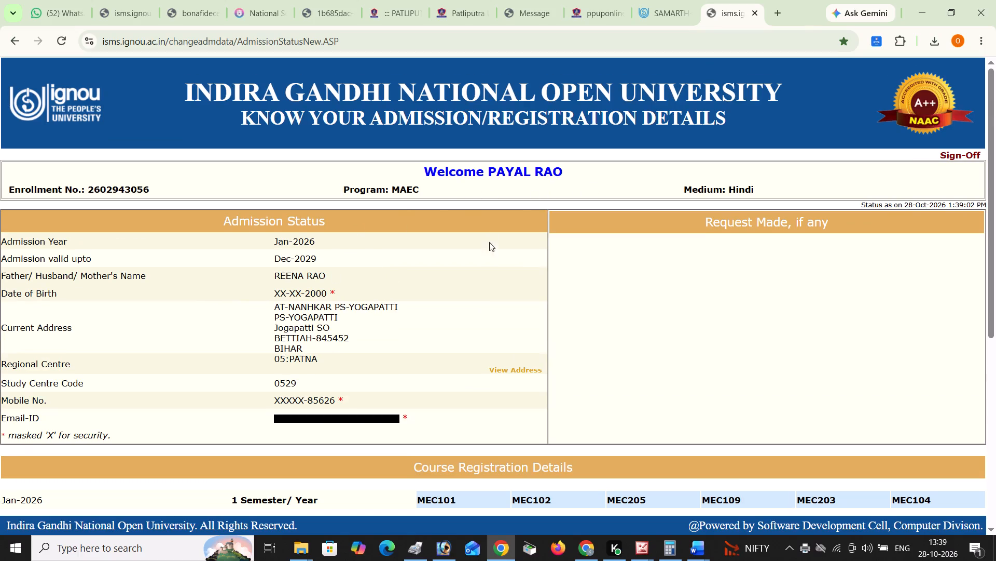
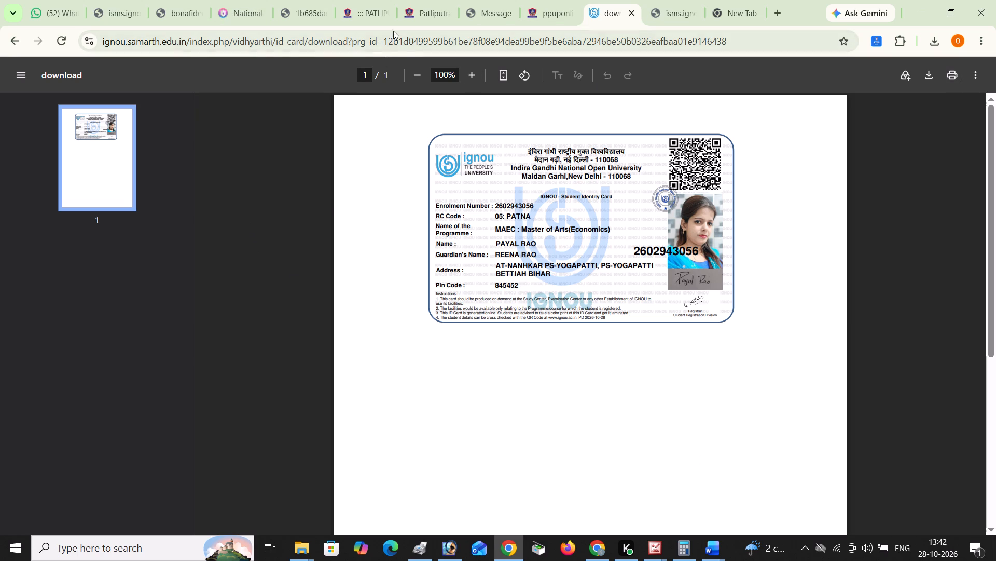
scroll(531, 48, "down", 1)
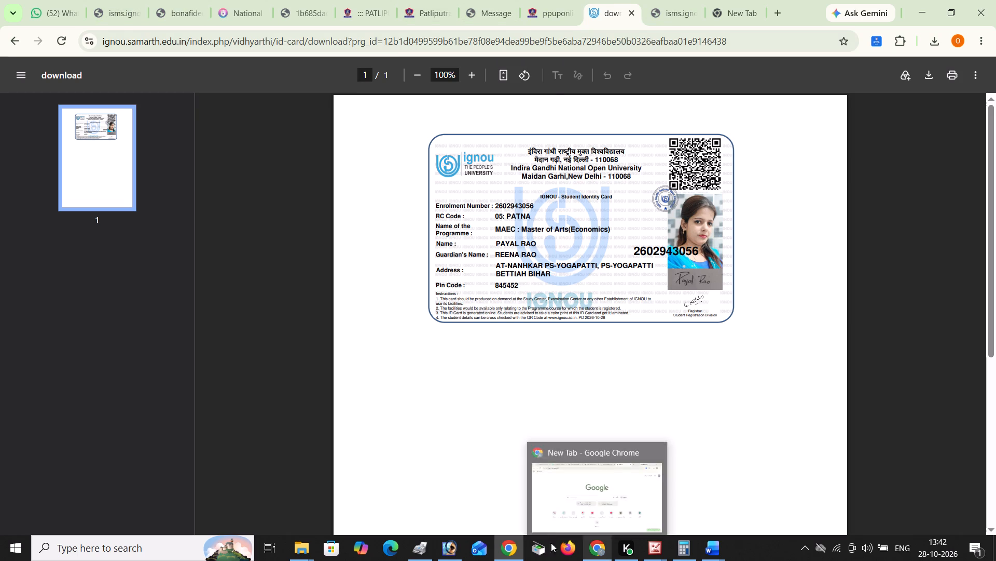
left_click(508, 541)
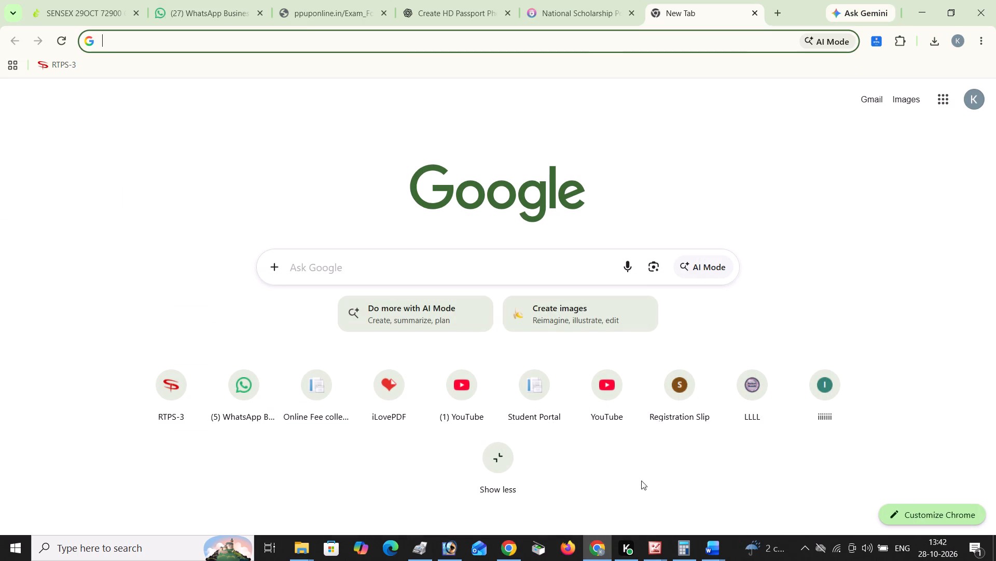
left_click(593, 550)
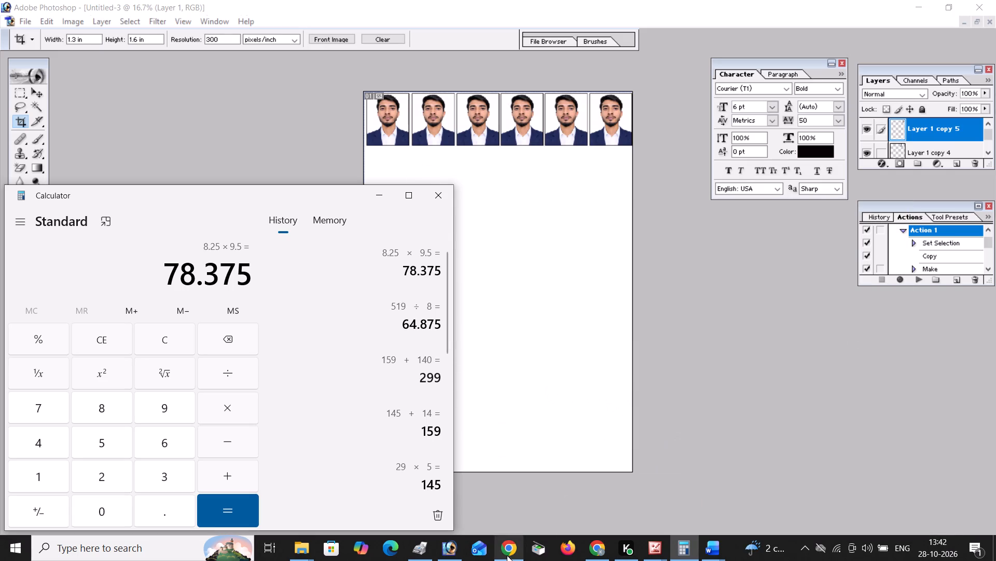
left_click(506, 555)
Open the bookmarked IGNOU CURRENT assignments page in the empty new tab.
left_click(738, 8)
left_click(834, 89)
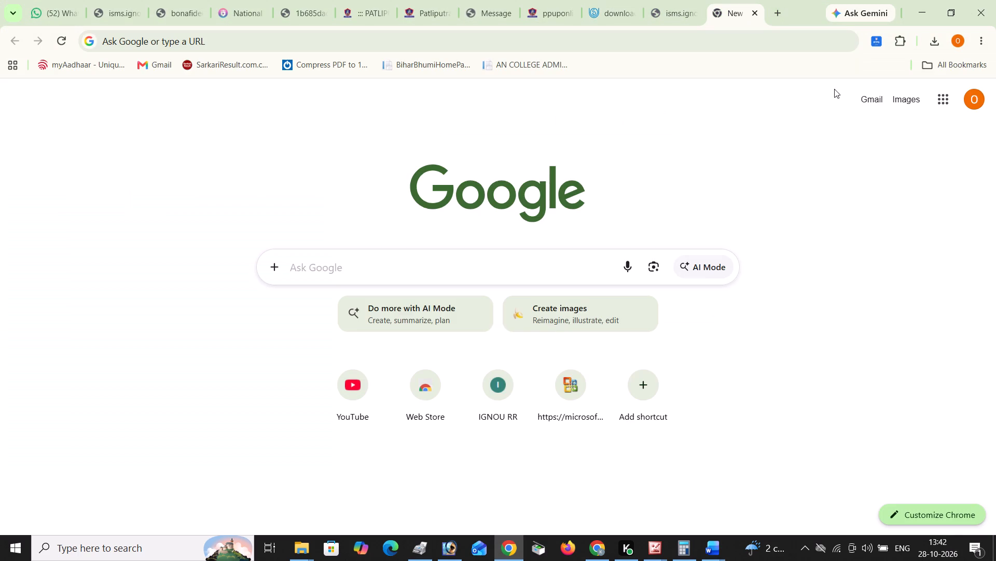
left_click(983, 61)
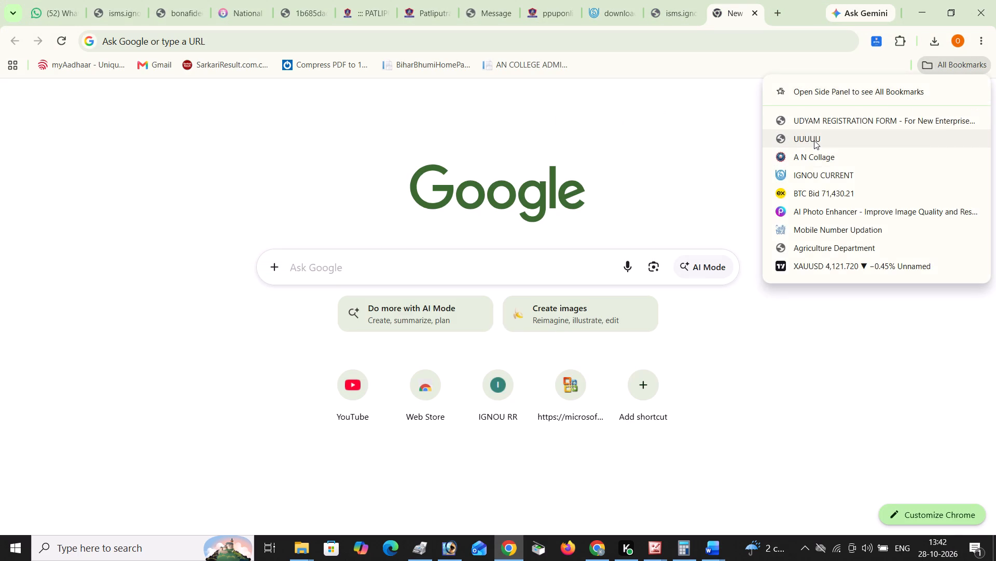
left_click(823, 177)
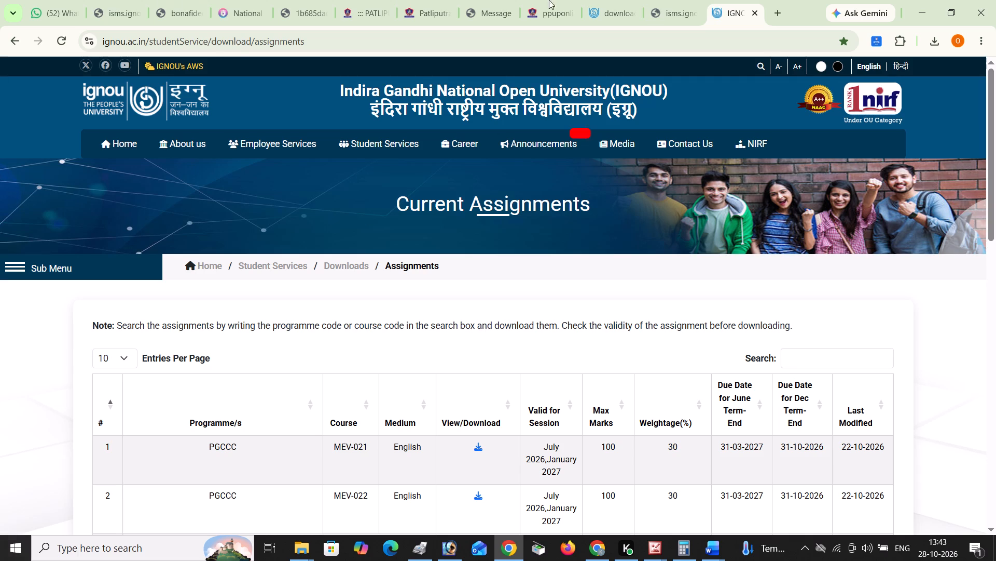
Copy course code MEC101 from the student's registration details, search the assignments for it, and open the Hindi version due 31-05-2026 for June term-end.
left_click(679, 1)
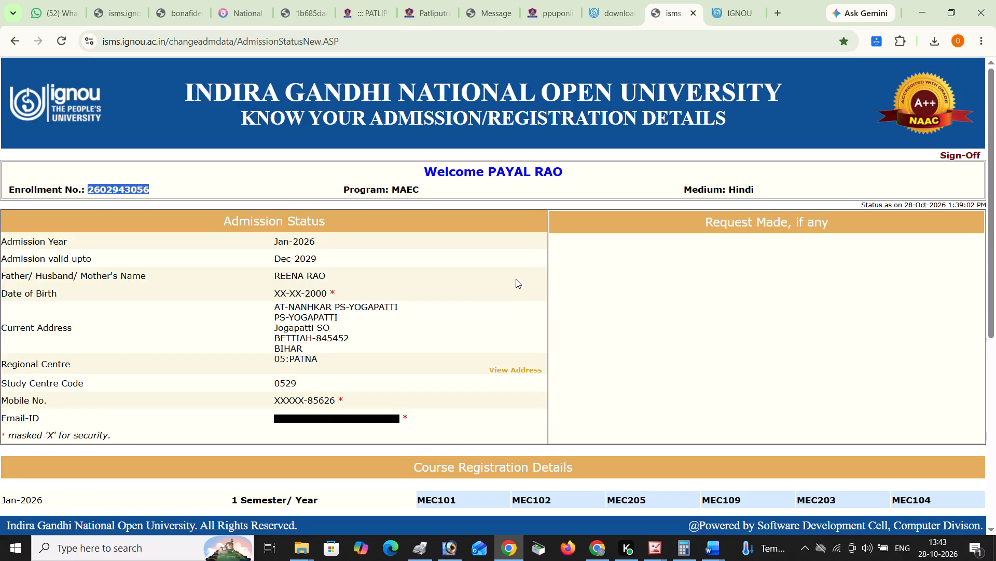
scroll(538, 308, "down", 2)
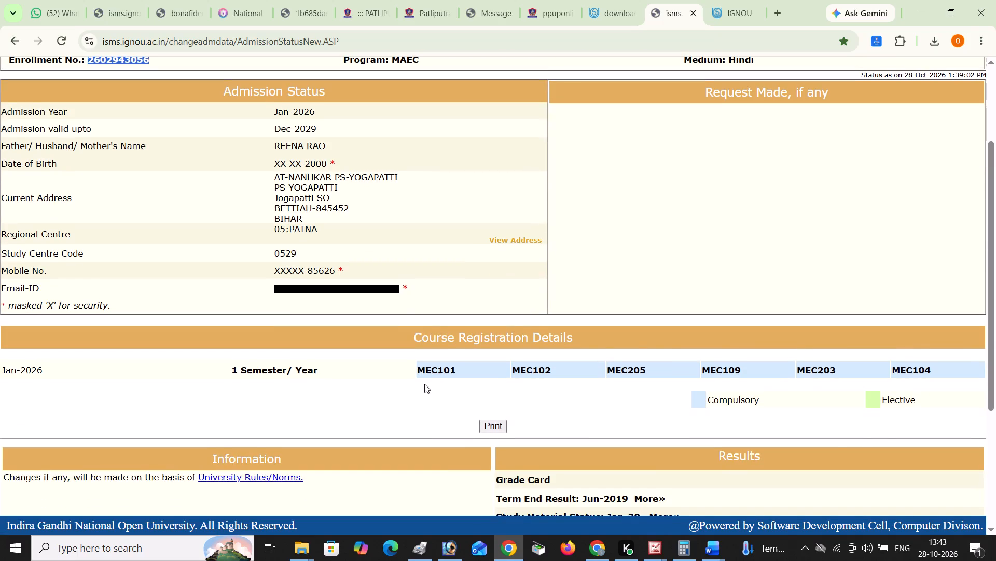
double_click(445, 371)
key("ctrl+c")
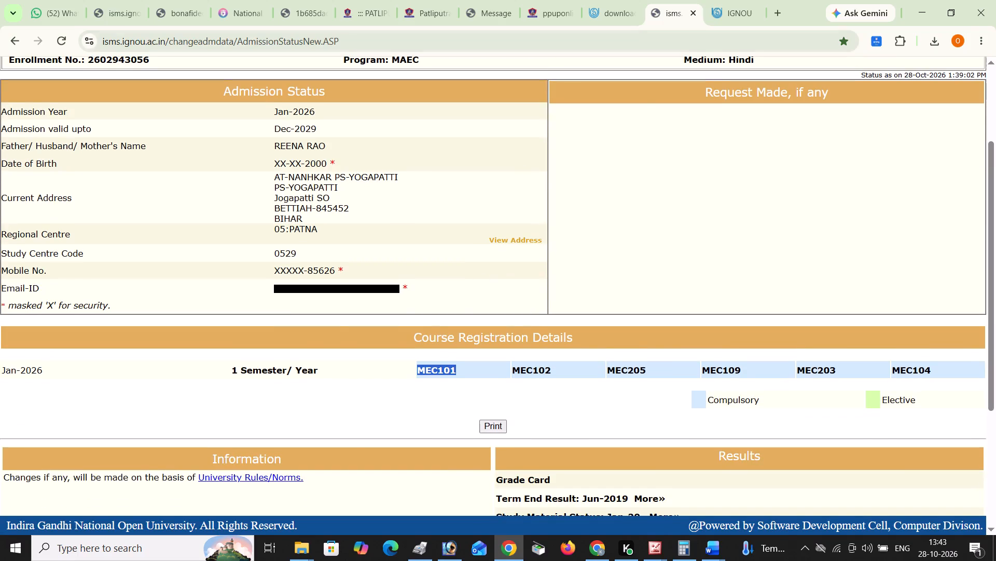
left_click(732, 14)
left_click(811, 357)
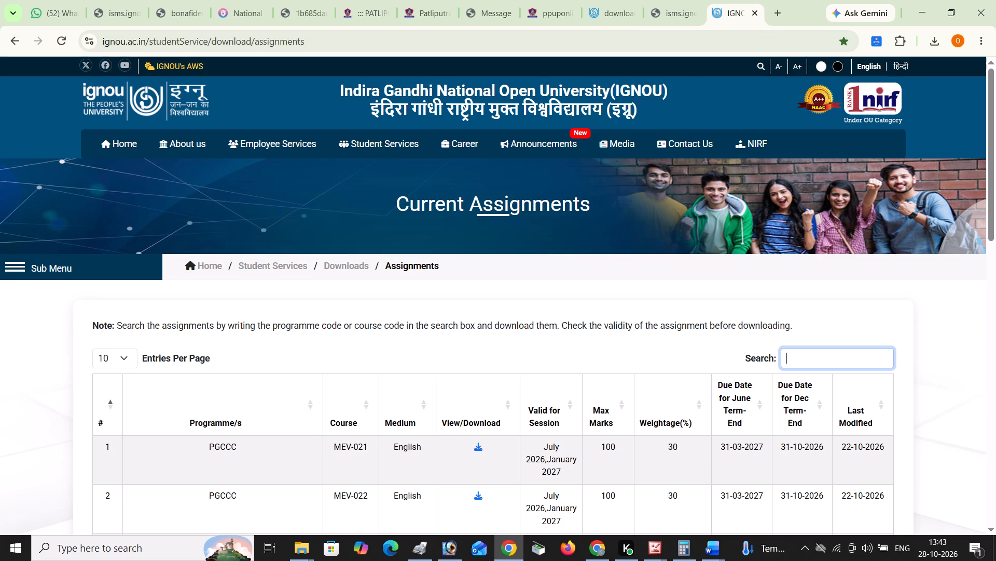
key("ctrl+v")
scroll(701, 376, "down", 1)
scroll(630, 389, "down", 2)
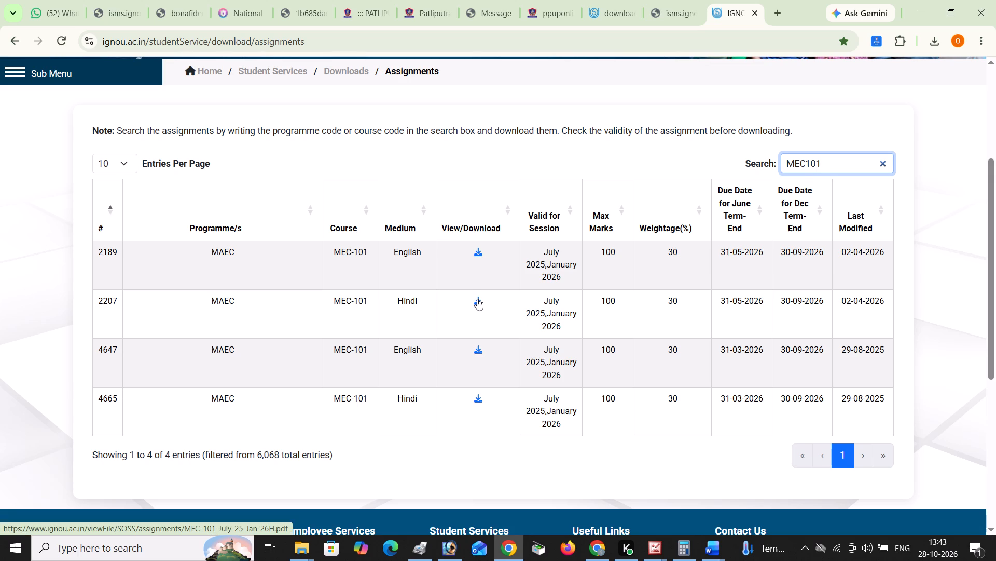
left_click(477, 299)
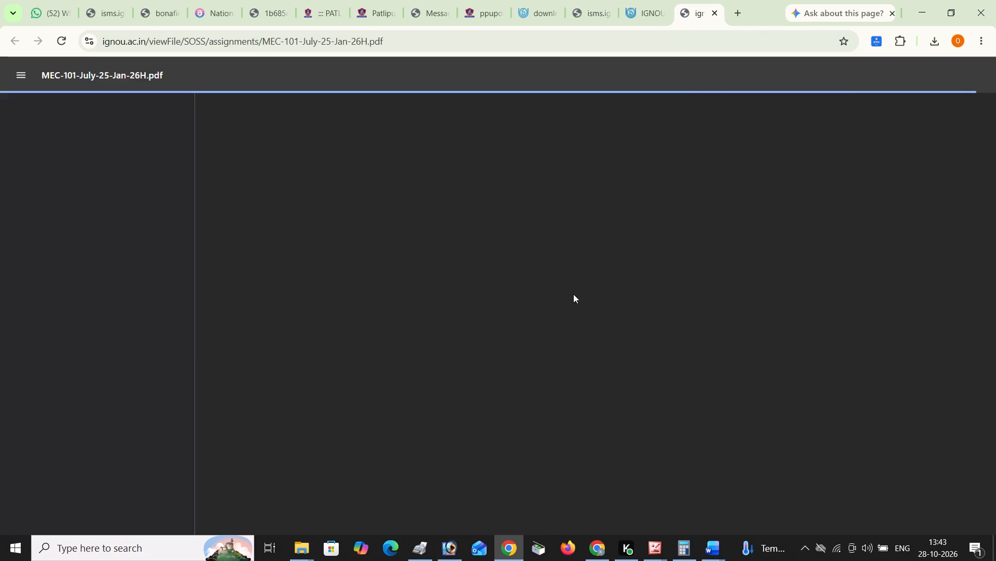
Look through the MEC-101 Hindi assignment to identify which pages contain the course's questions.
scroll(572, 312, "down", 16)
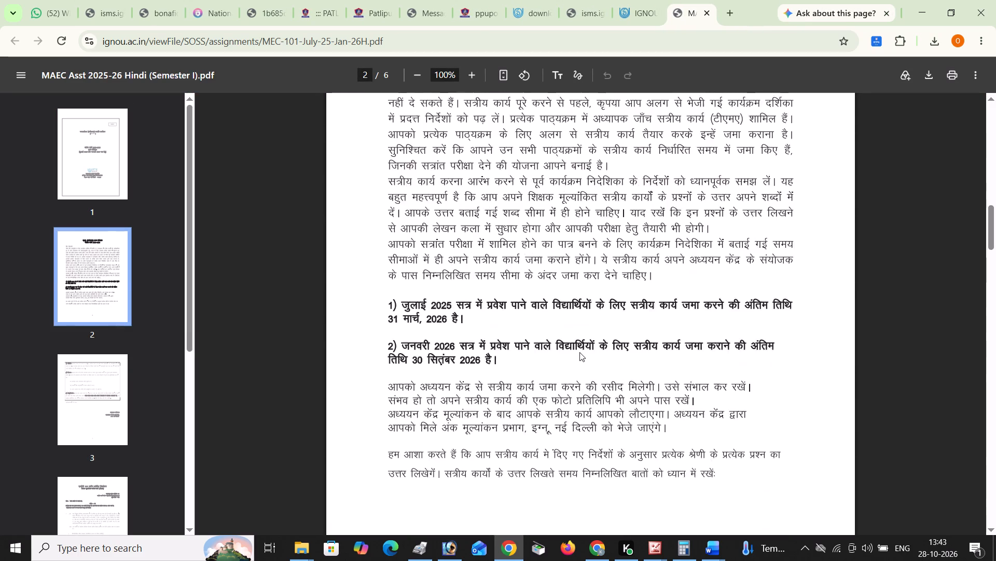
scroll(579, 352, "down", 14)
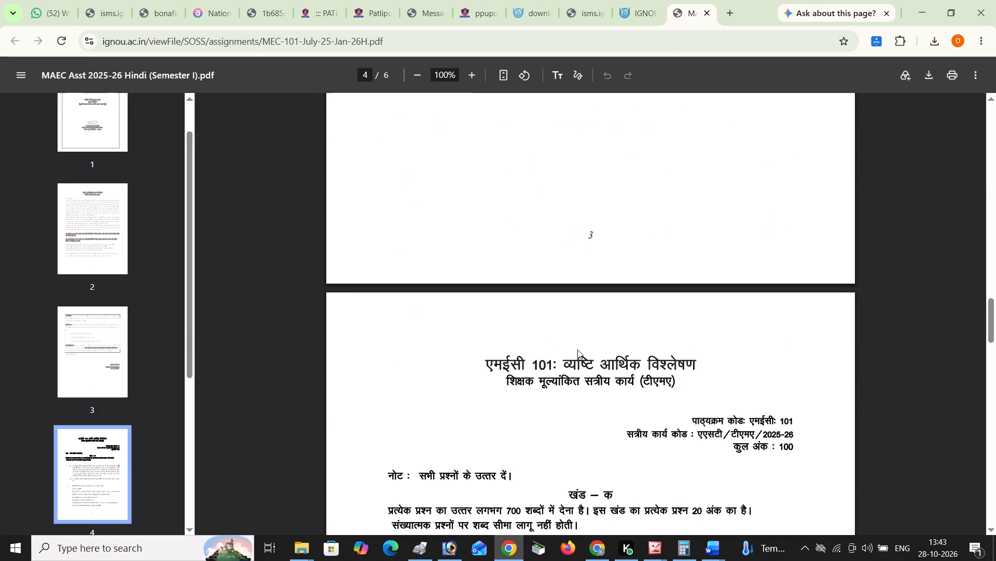
scroll(577, 350, "down", 1)
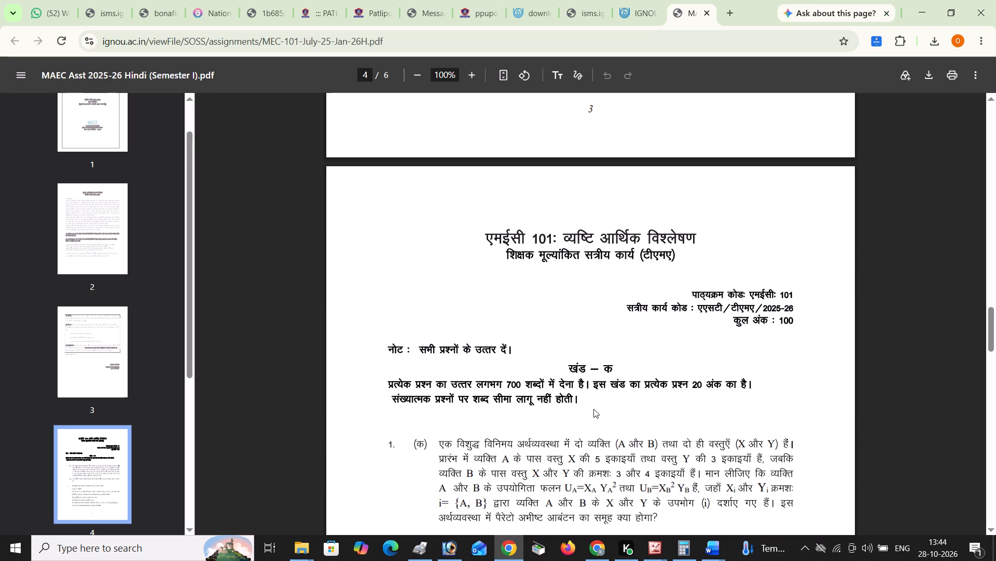
scroll(541, 239, "down", 20)
scroll(541, 239, "down", 11)
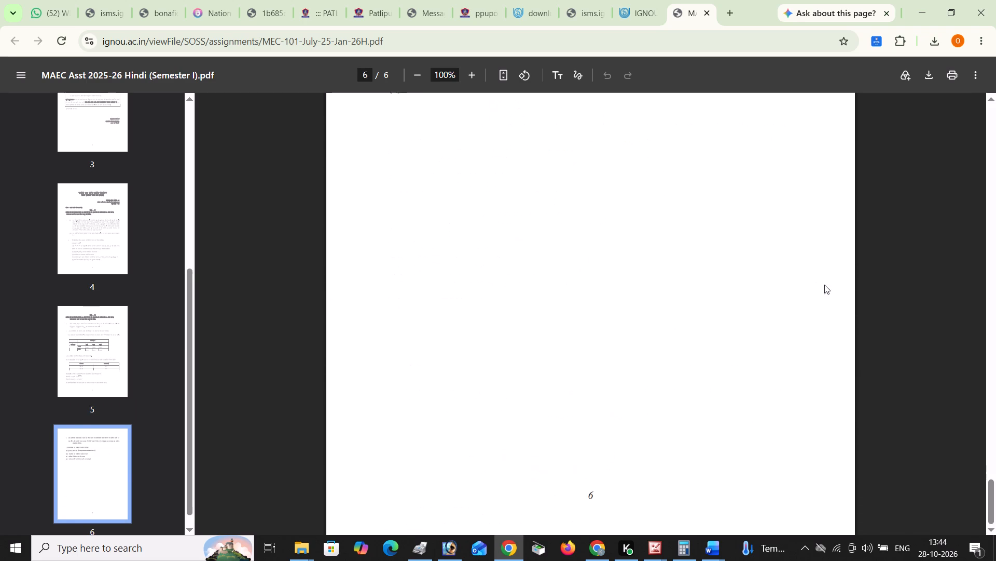
scroll(824, 285, "down", 2)
Set up printing of the MEC-101 assignment with the custom page range 4-, excluding the cover and instruction pages.
left_click(955, 71)
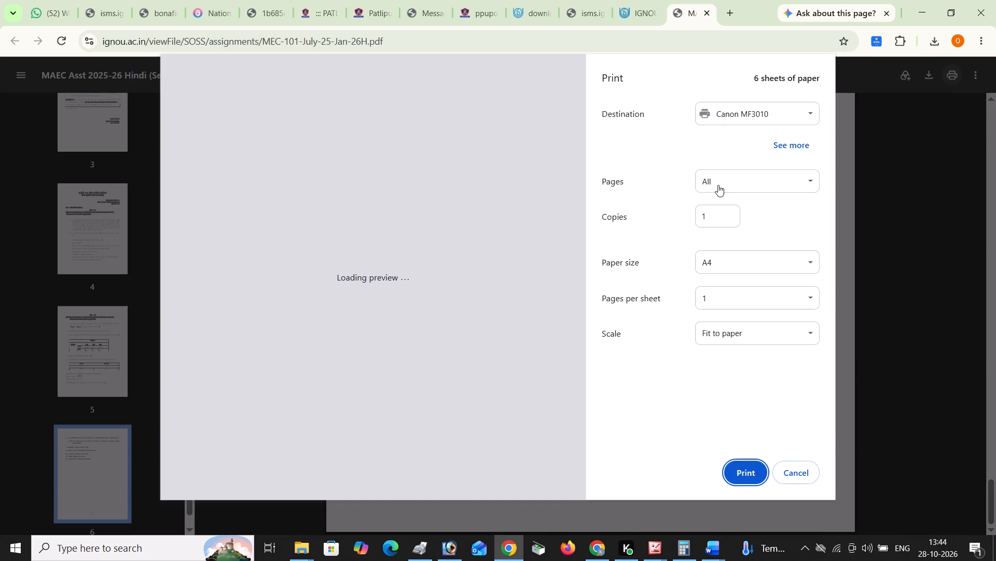
left_click(756, 183)
left_click(745, 241)
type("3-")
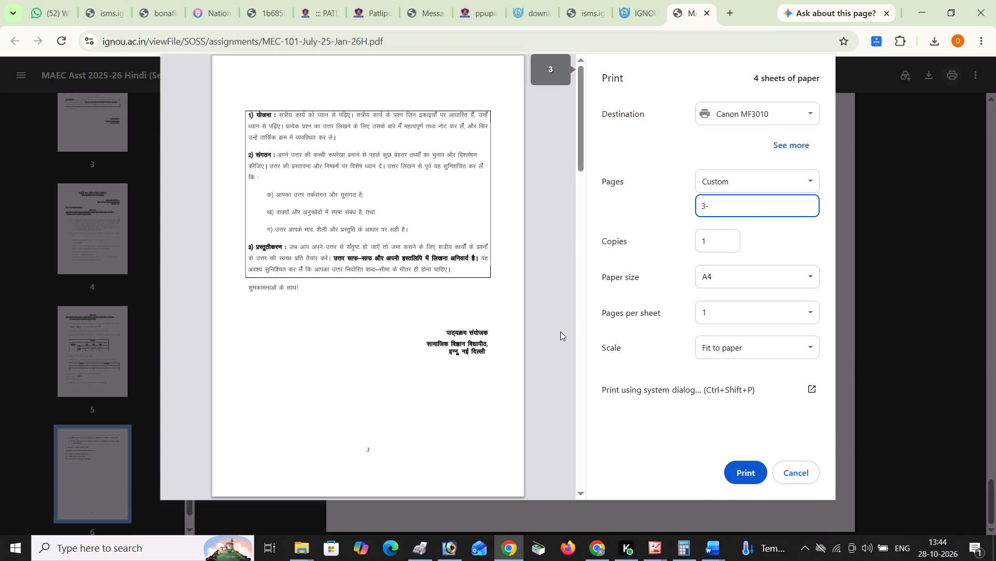
scroll(508, 317, "up", 3)
scroll(508, 317, "down", 9)
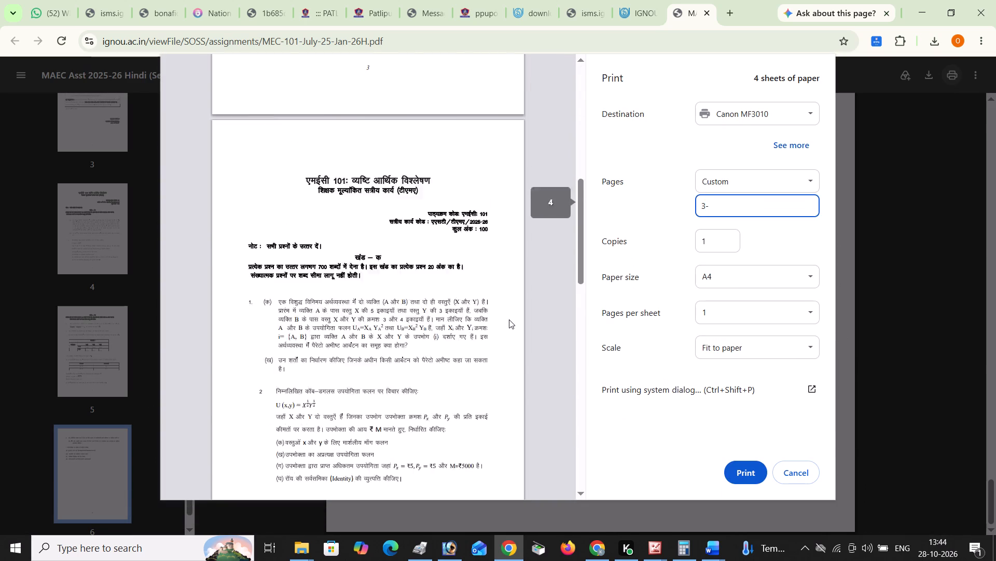
scroll(509, 319, "up", 2)
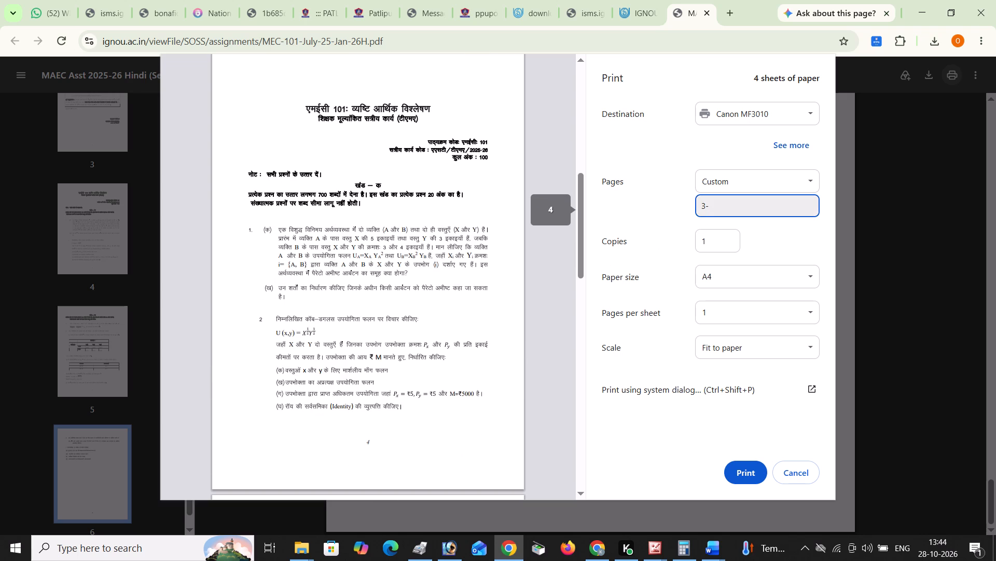
left_click(704, 209)
key("BackSpace")
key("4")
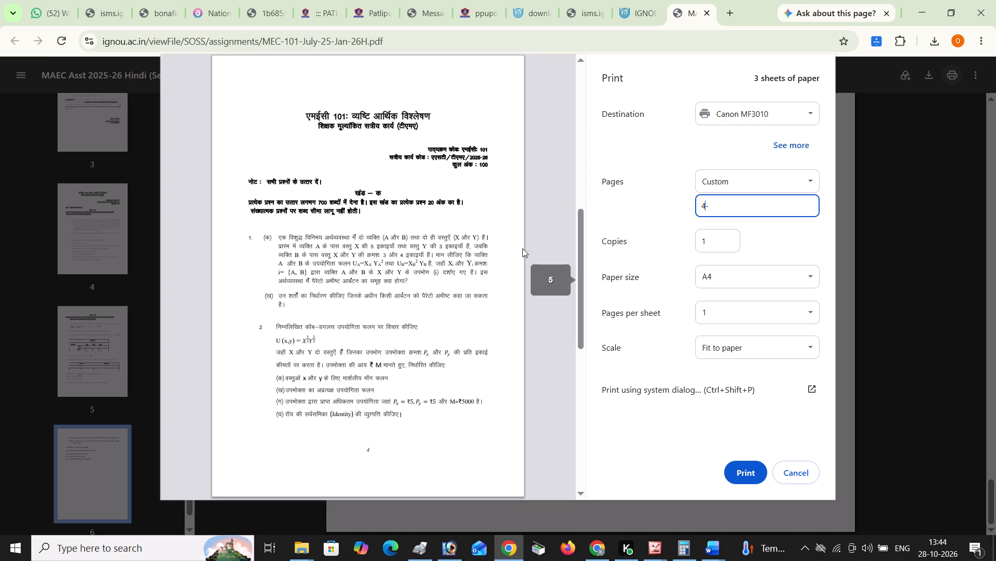
Check the question pages in the print preview and print one copy of the MEC-101 assignment on the Canon MF3010.
scroll(522, 248, "up", 7)
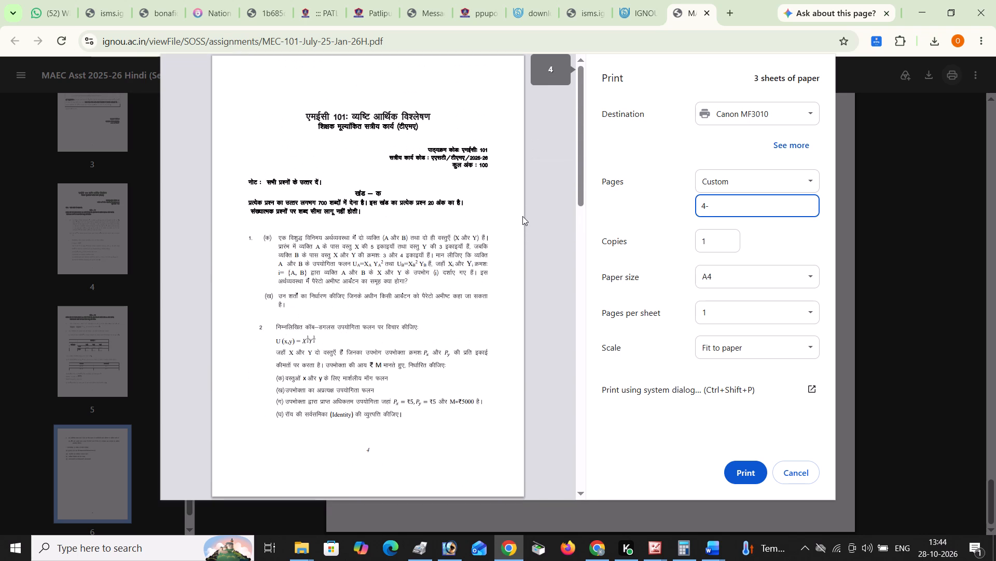
scroll(522, 216, "down", 7)
scroll(543, 276, "up", 1)
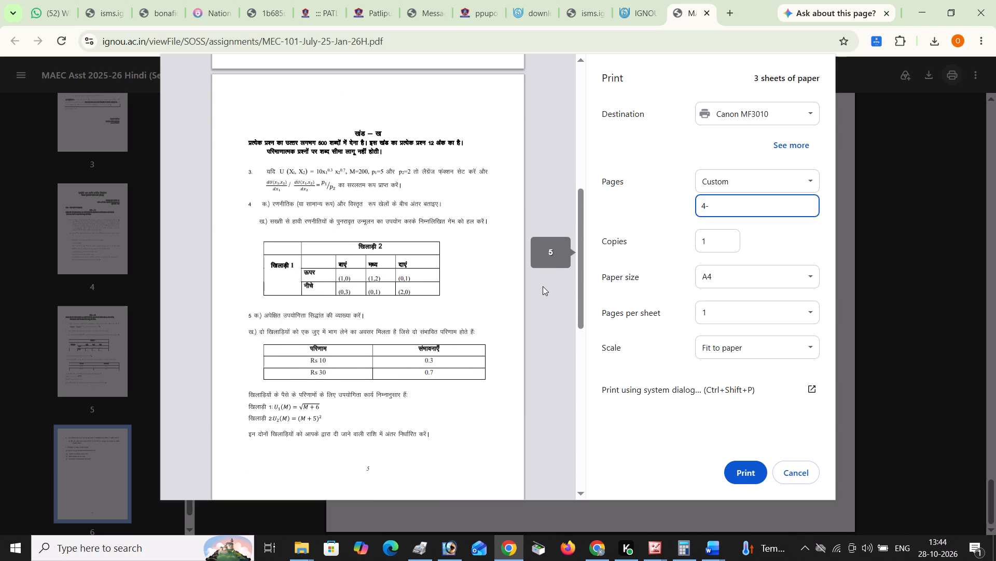
scroll(543, 286, "up", 6)
scroll(544, 286, "down", 17)
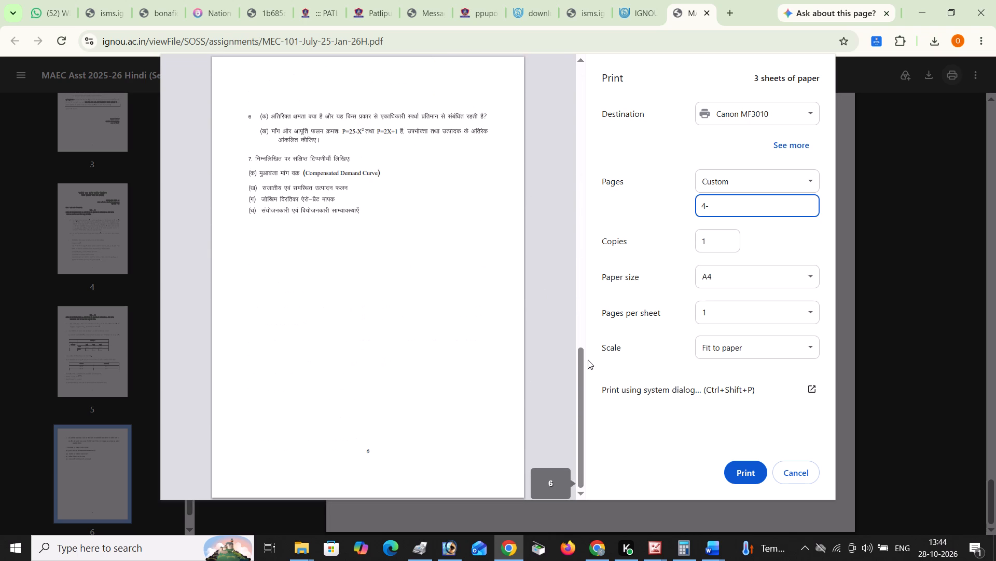
scroll(724, 470, "down", 1)
left_click(748, 477)
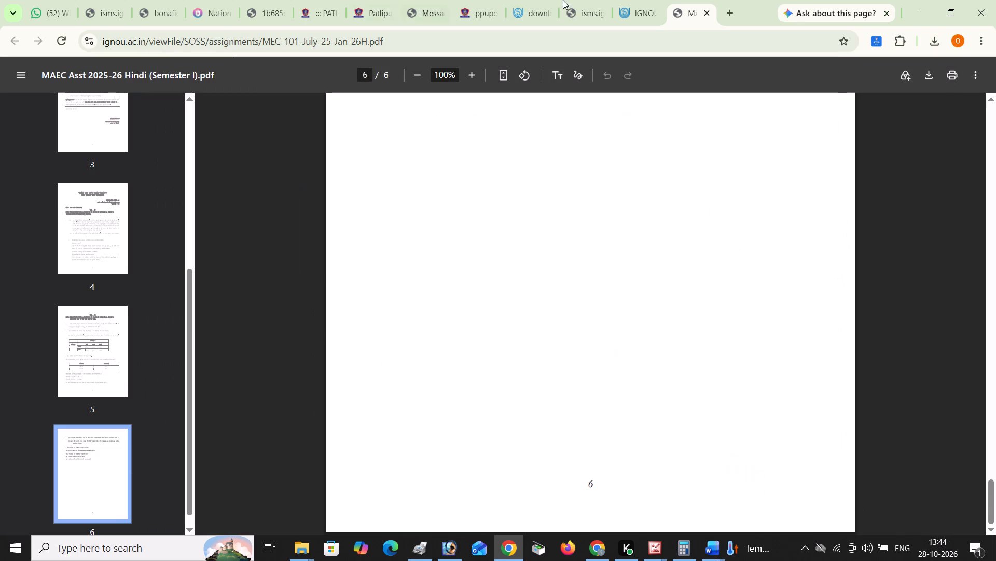
Copy course code MEC102 from the registration details, search the assignments for it, and open the Hindi version due 31-05-2026 for June term-end.
left_click(586, 10)
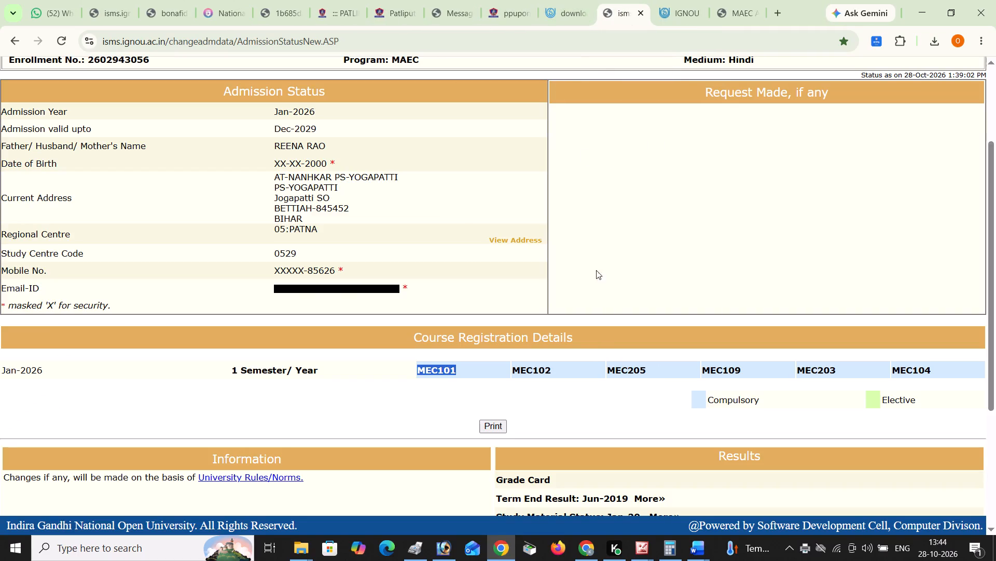
double_click(518, 371)
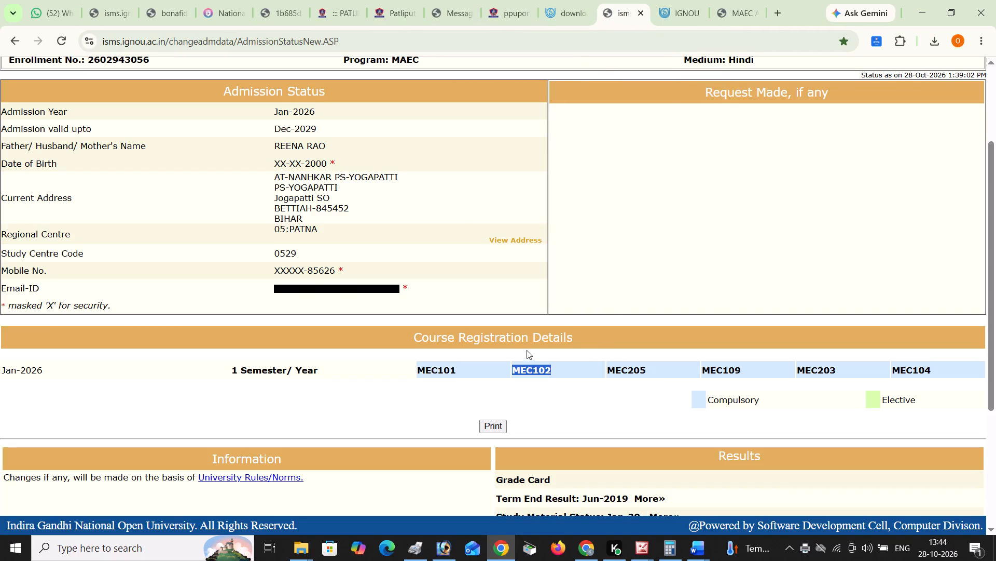
key("ctrl+c")
left_click(697, 0)
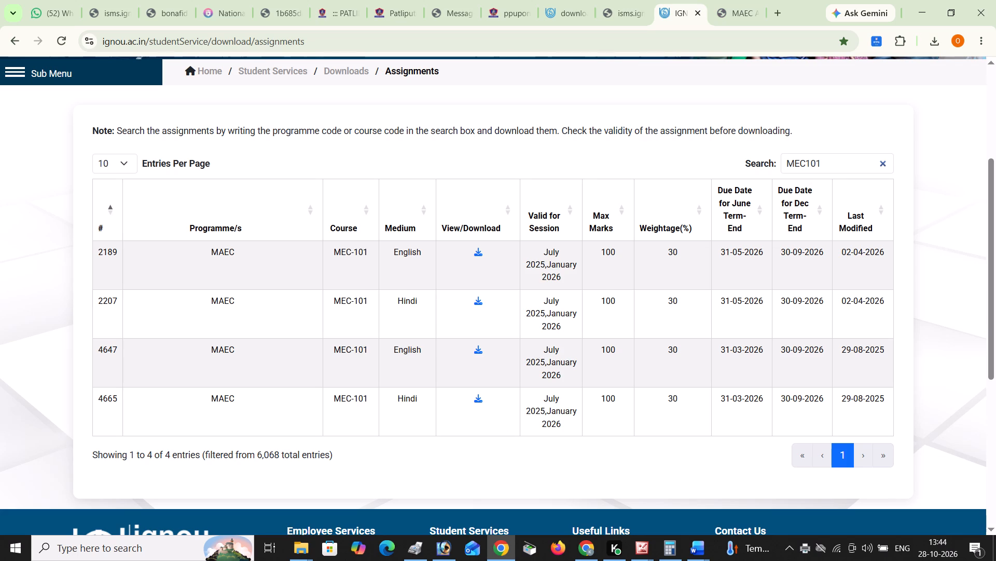
double_click(801, 169)
key("ctrl+v")
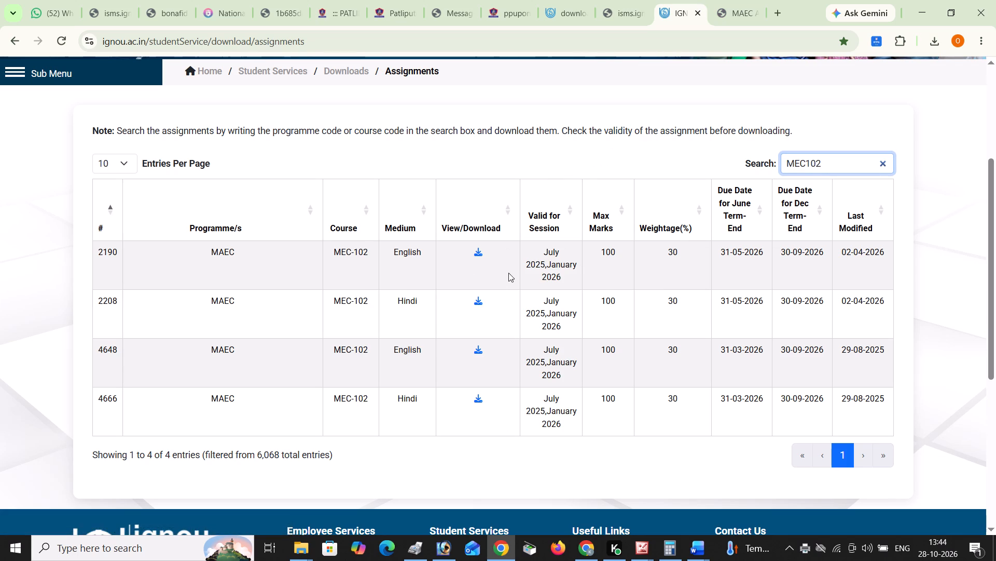
left_click(474, 303)
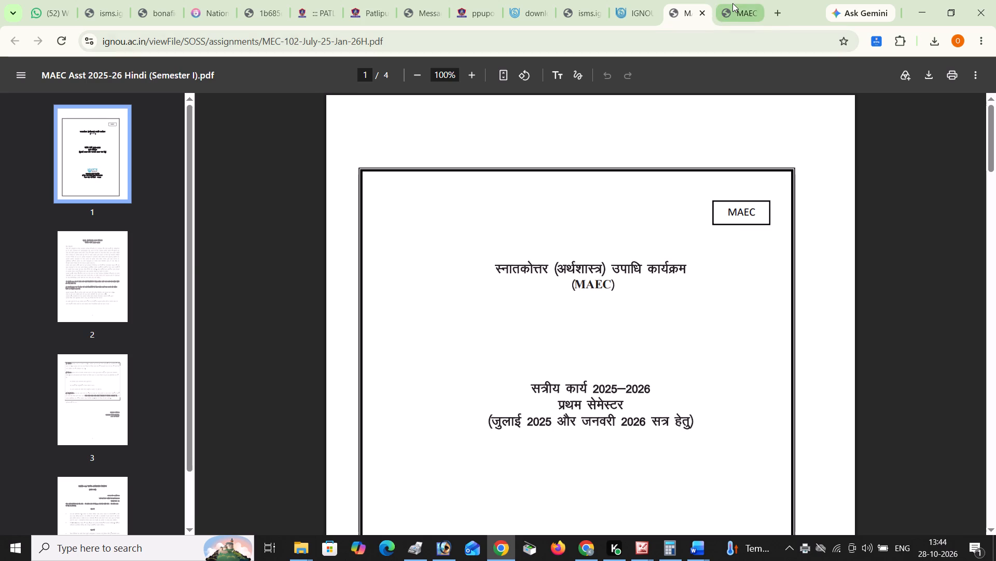
Recheck the question pages of the MEC-101 assignment, going back to where its questions begin.
left_click(732, 3)
scroll(679, 237, "up", 11)
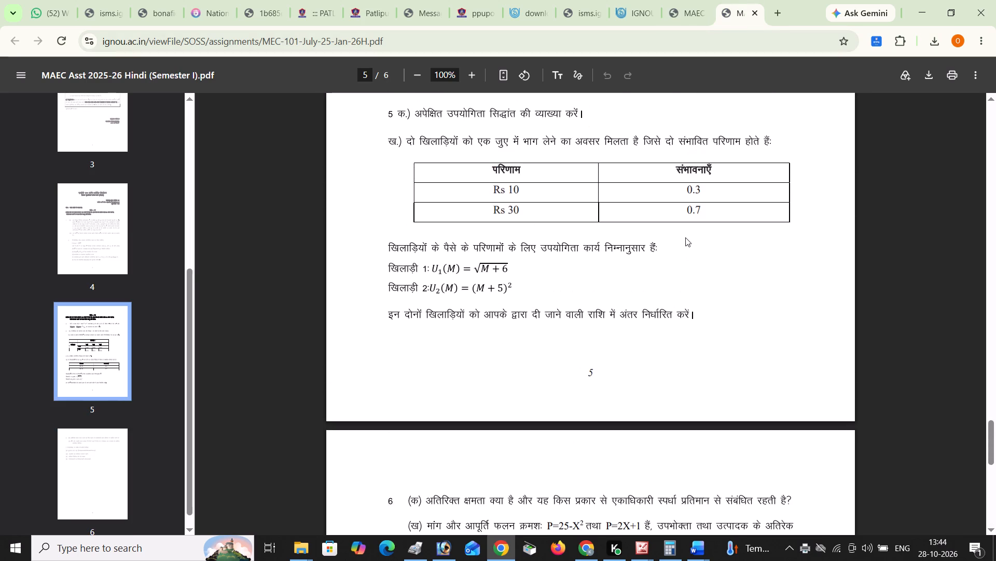
scroll(685, 237, "up", 16)
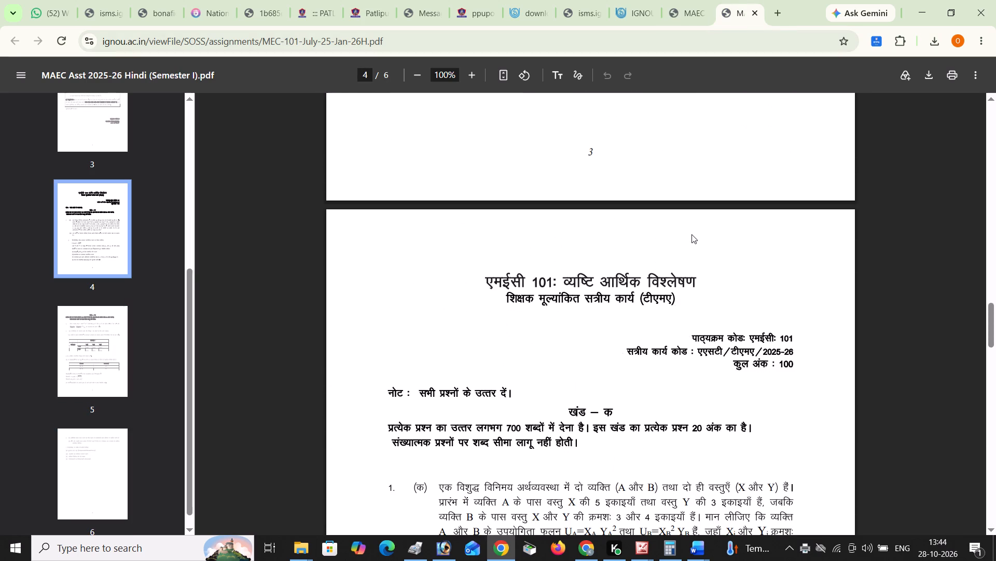
Look through the Hindi MEC-102 assignment to find the page where its questions begin.
left_click(680, 0)
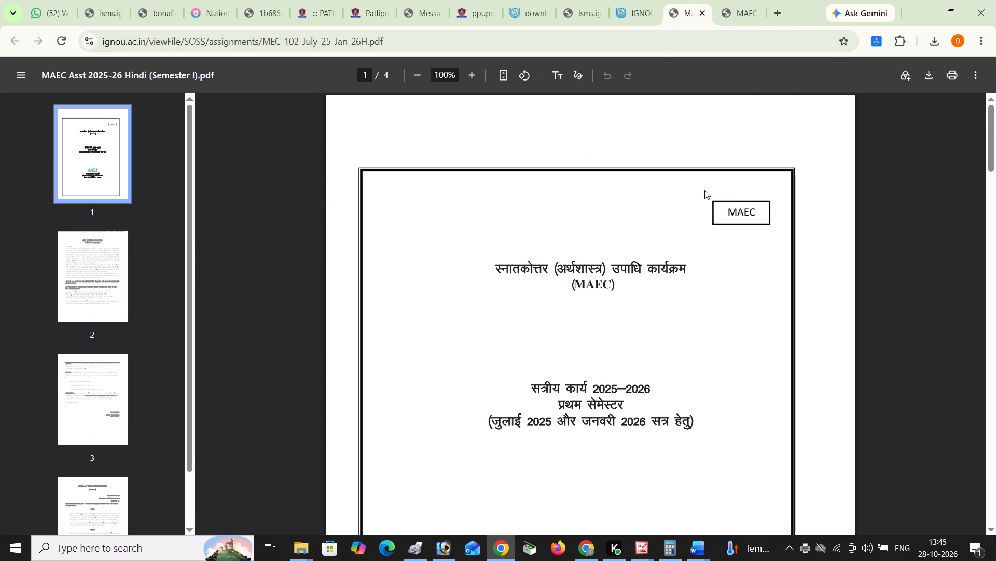
scroll(705, 247, "down", 19)
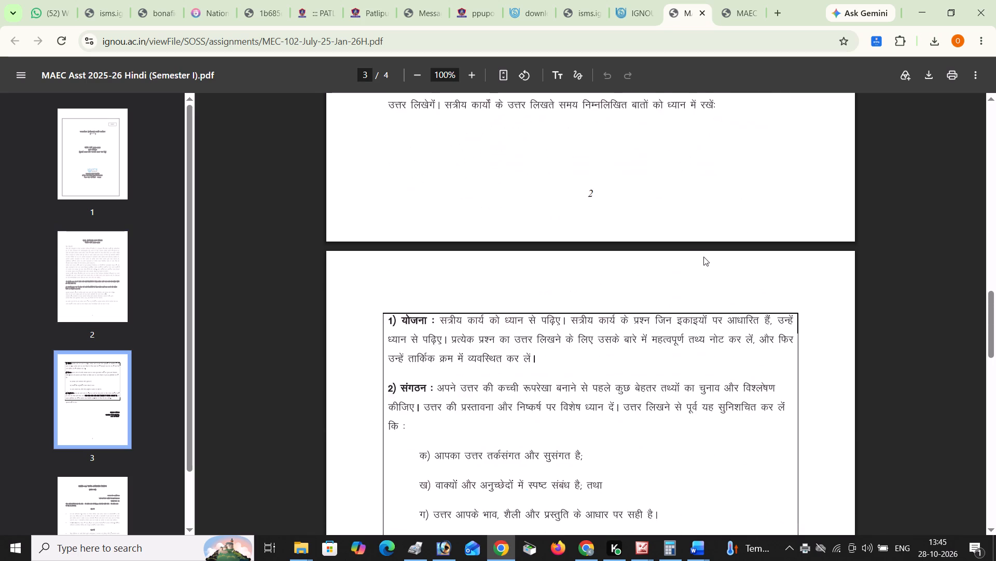
scroll(704, 259, "down", 12)
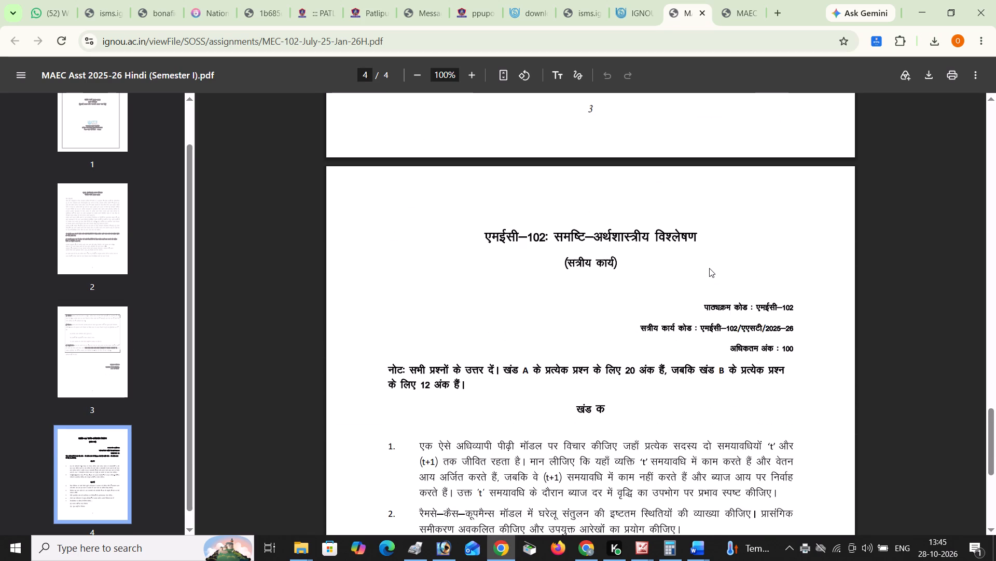
scroll(712, 269, "down", 1)
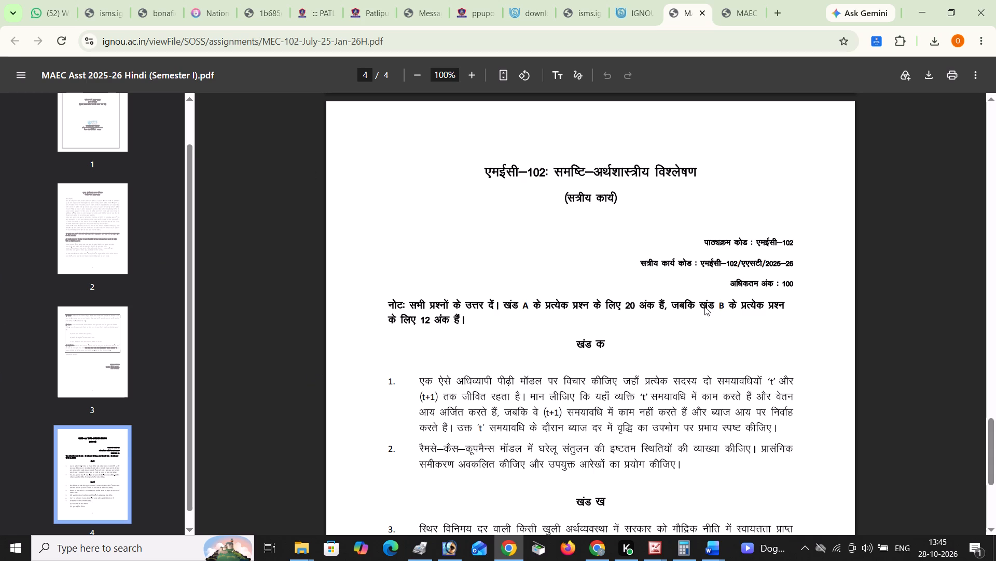
Print the Hindi MEC-102 assignment on the Canon MF3010 with the custom page range 4-, covering only the question page.
left_click(942, 76)
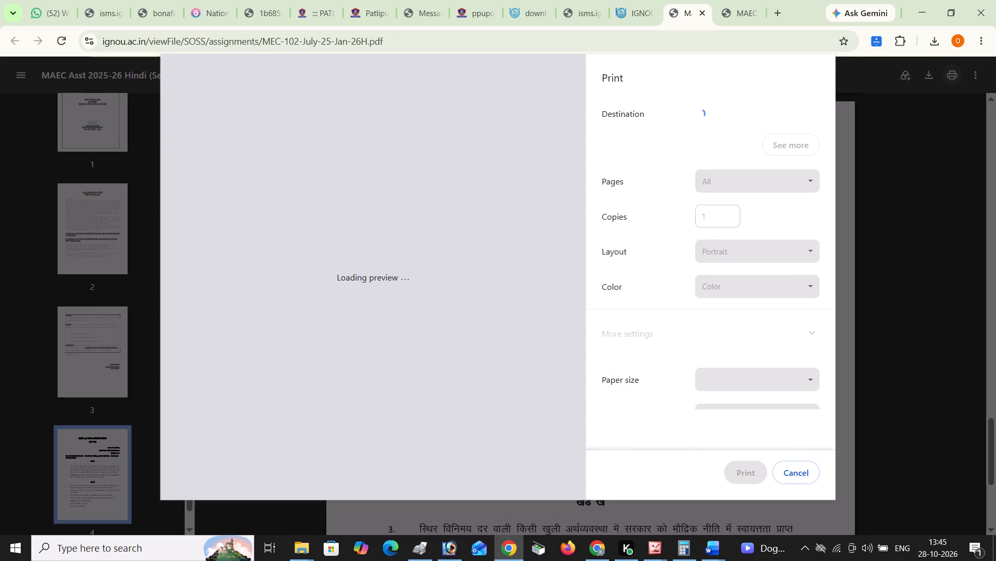
left_click(714, 186)
left_click(726, 247)
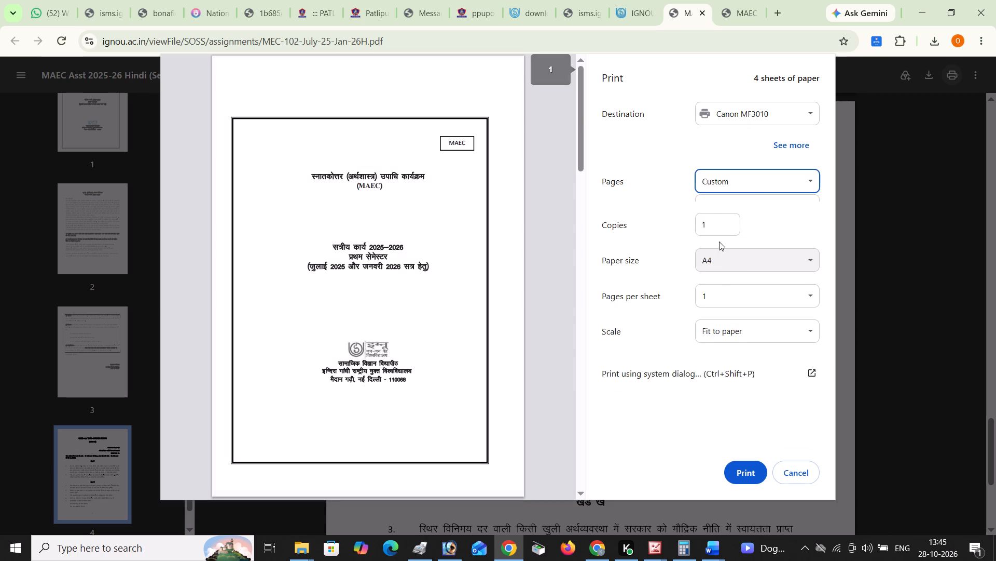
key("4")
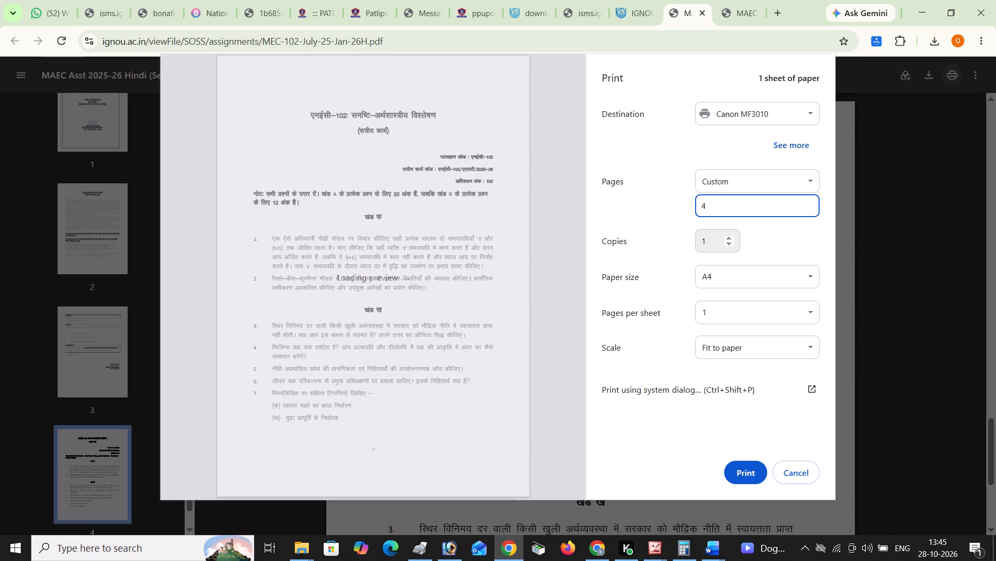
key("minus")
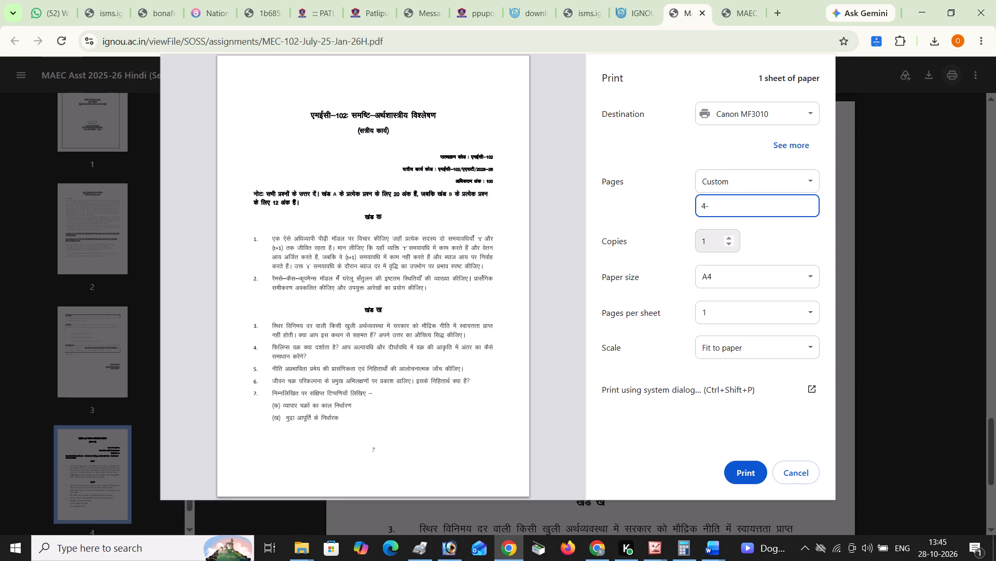
left_click(739, 475)
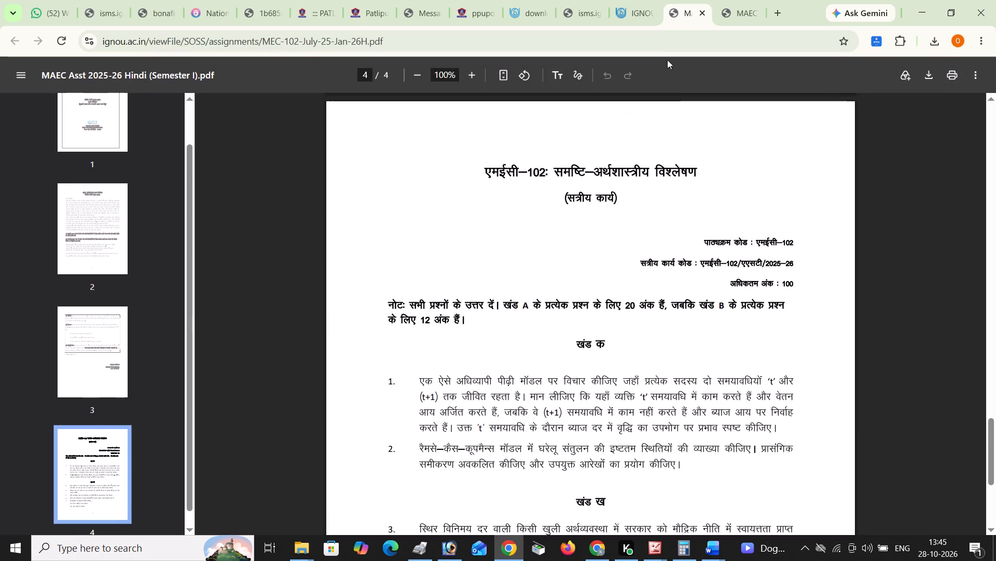
Copy course code MEC205 from the student's course registration details.
left_click(635, 9)
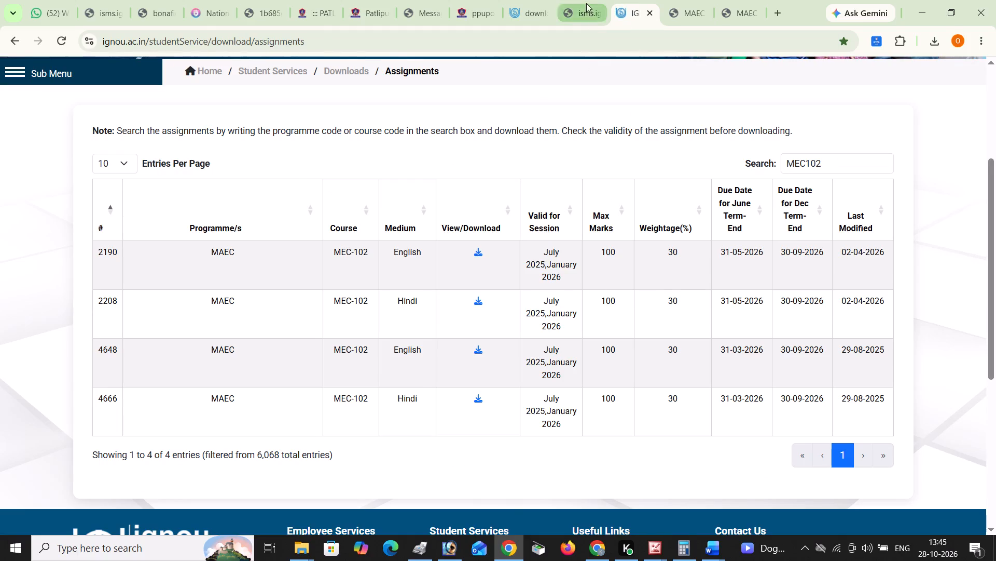
left_click(586, 3)
left_click(623, 374)
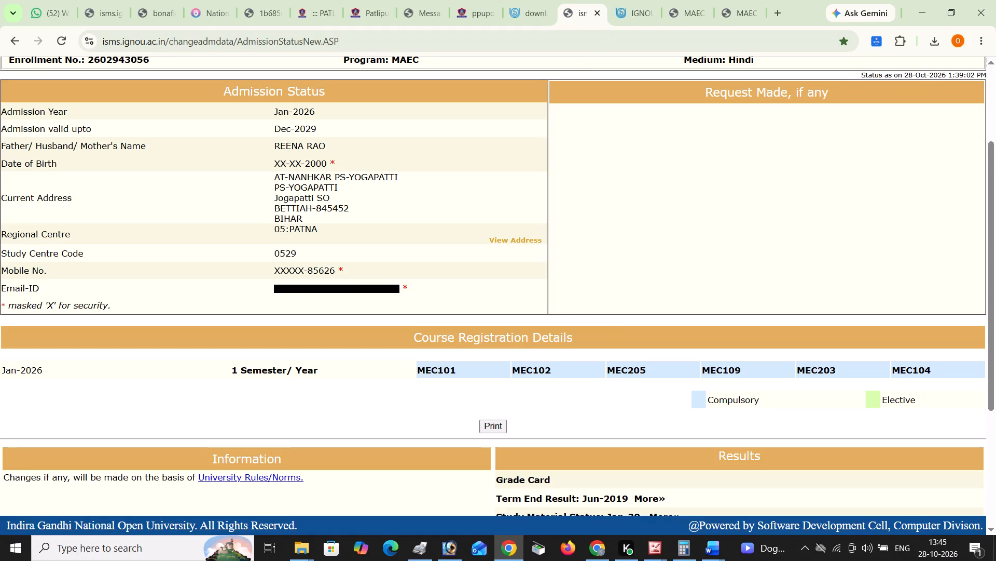
left_click(623, 374)
triple_click(627, 373)
key("ctrl+c")
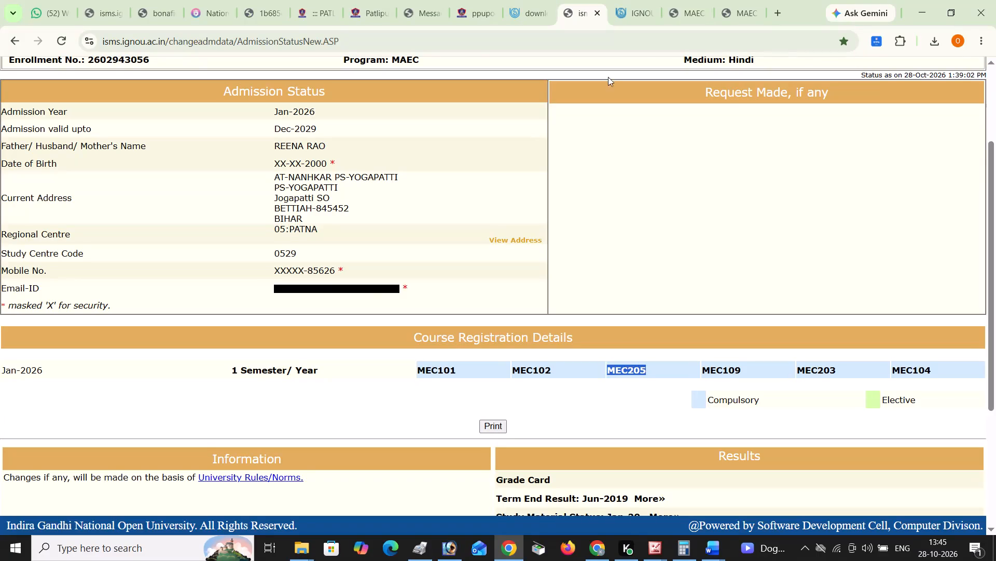
Search the assignments for the copied course code MEC205 and open the Hindi MAEC version due 31-05-2026 for June term-end.
left_click(629, 0)
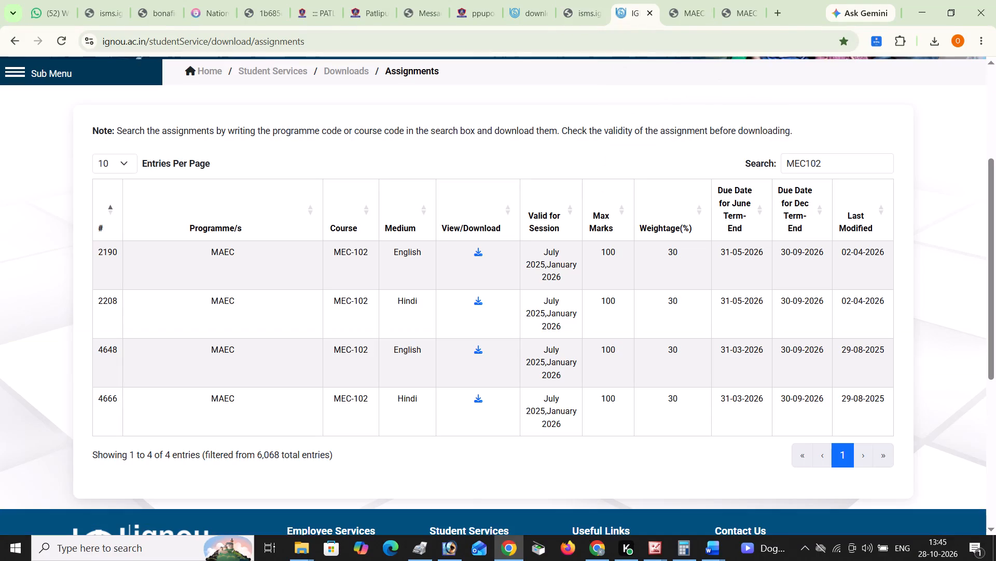
double_click(824, 162)
key("ctrl+v")
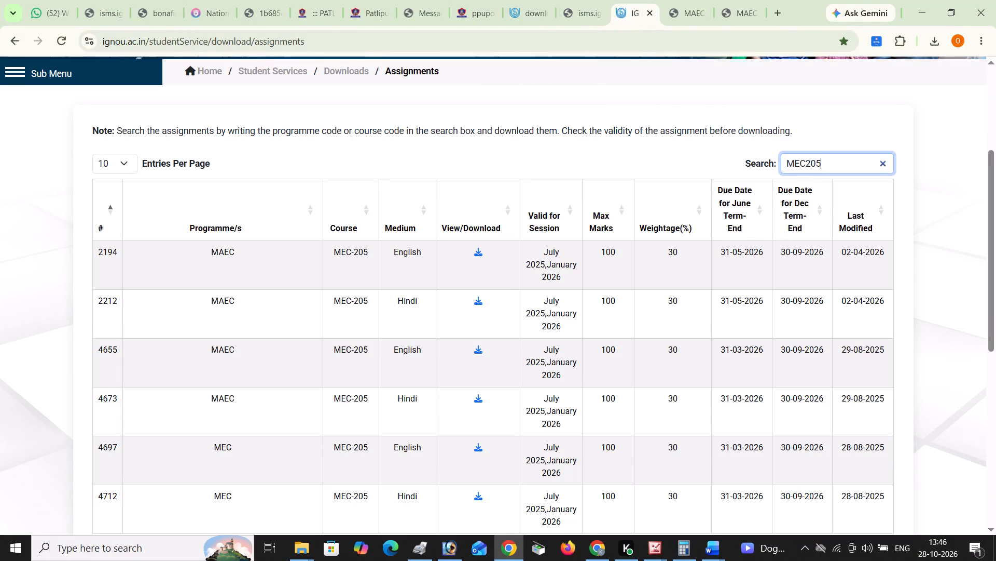
left_click(475, 300)
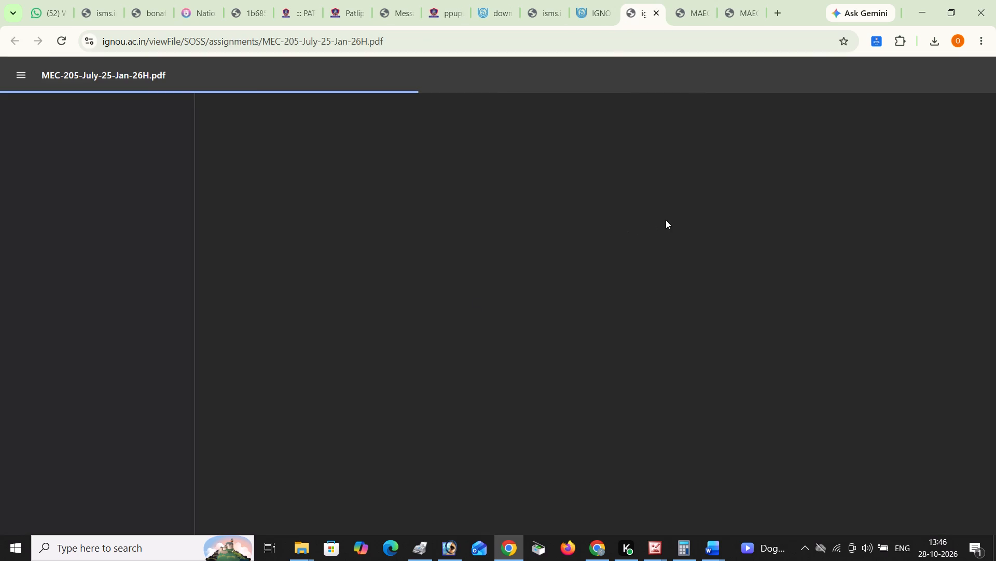
Locate the question pages of the MEC-205 assignment and print one copy on the Canon MF3010 with the custom page range 4-.
scroll(690, 223, "down", 8)
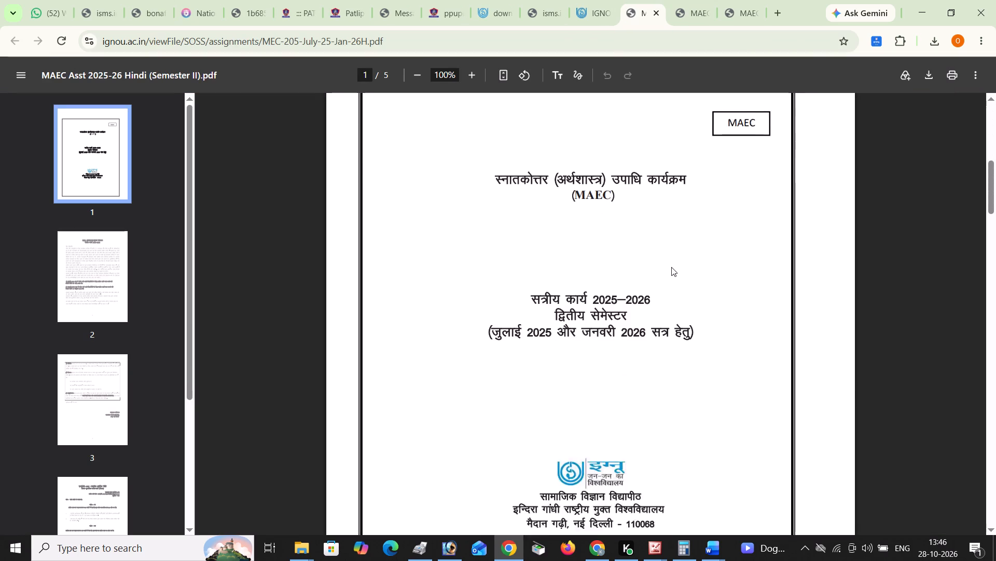
scroll(677, 278, "down", 20)
scroll(677, 278, "down", 7)
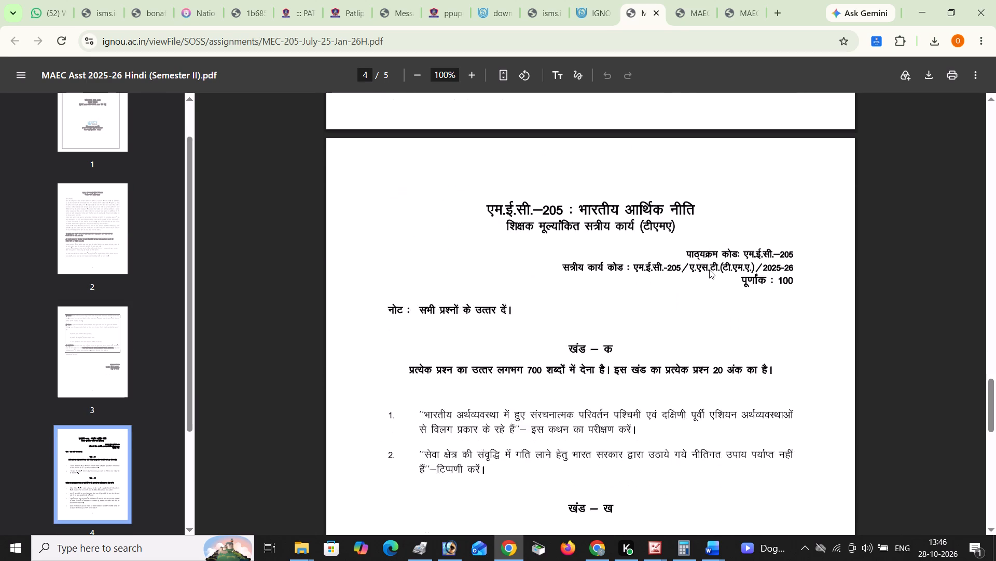
scroll(708, 275, "up", 3)
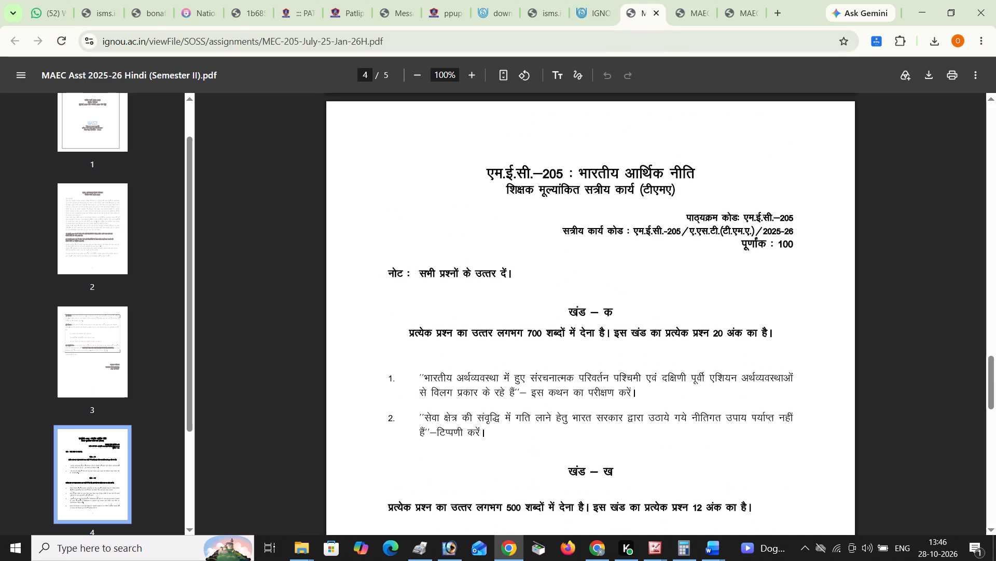
left_click(681, 4)
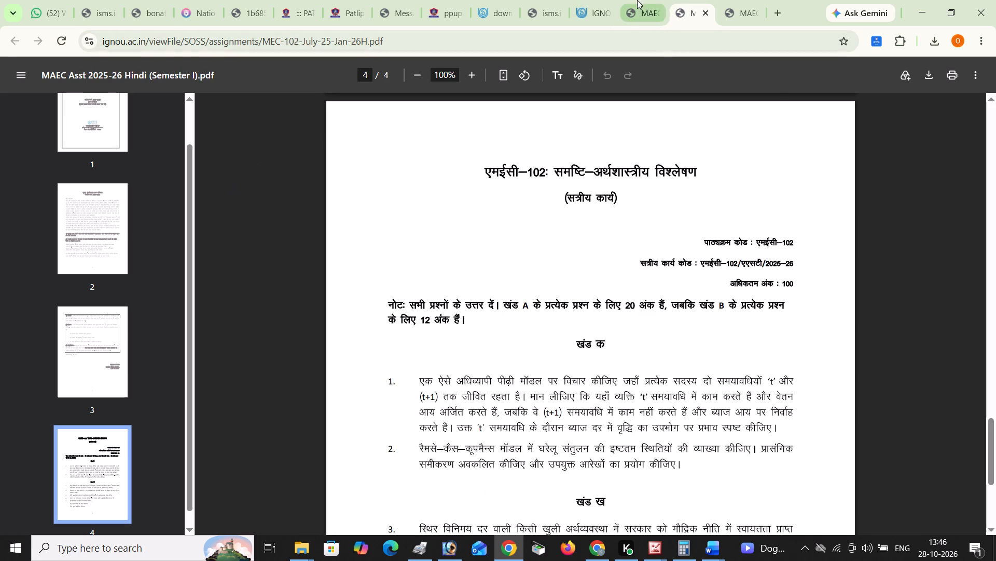
left_click(644, 4)
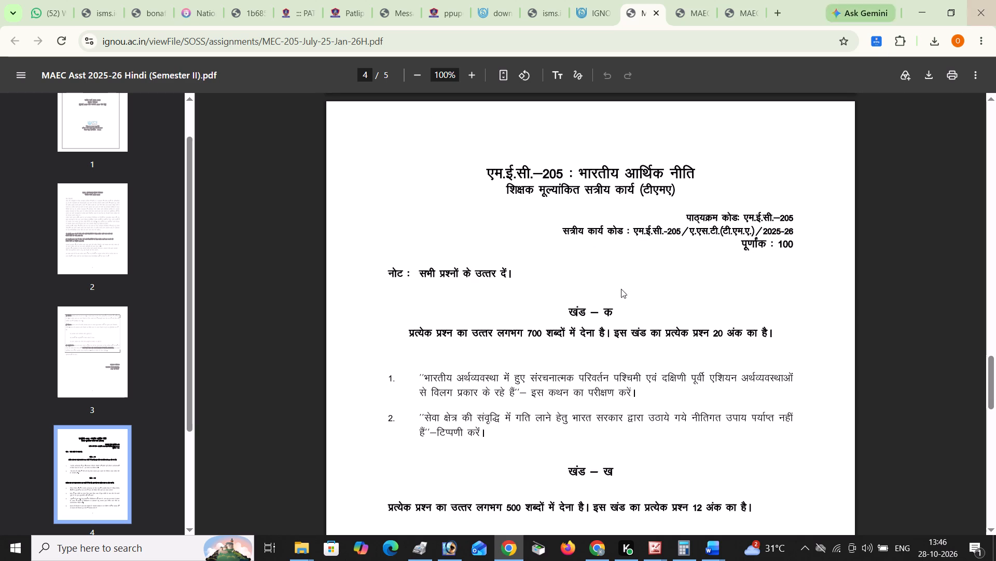
left_click(947, 70)
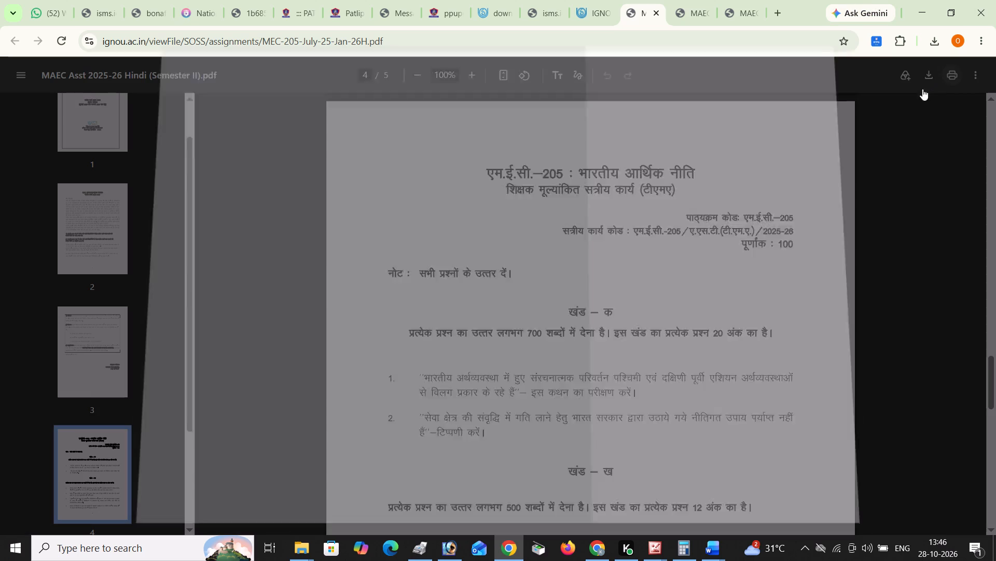
left_click(716, 185)
left_click(713, 242)
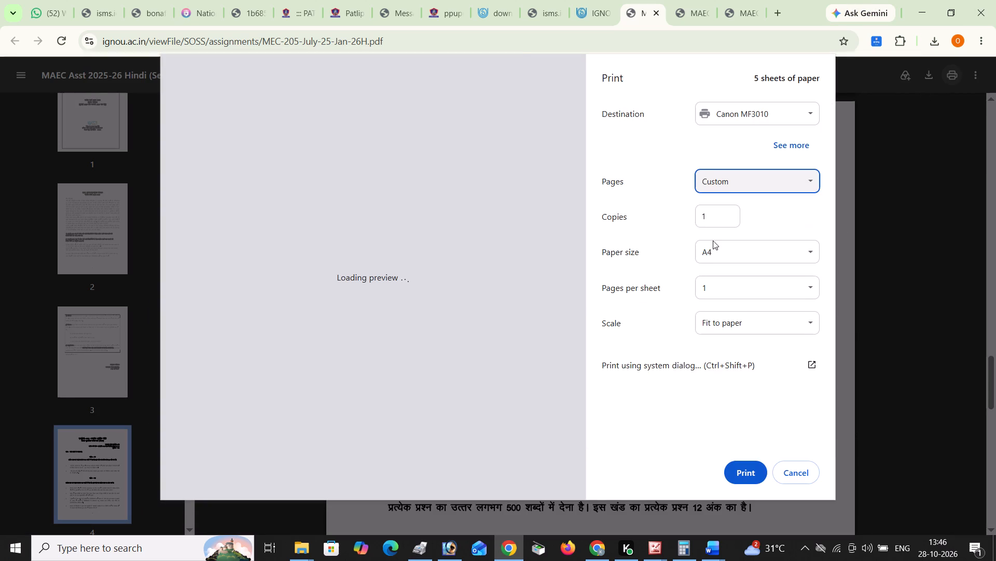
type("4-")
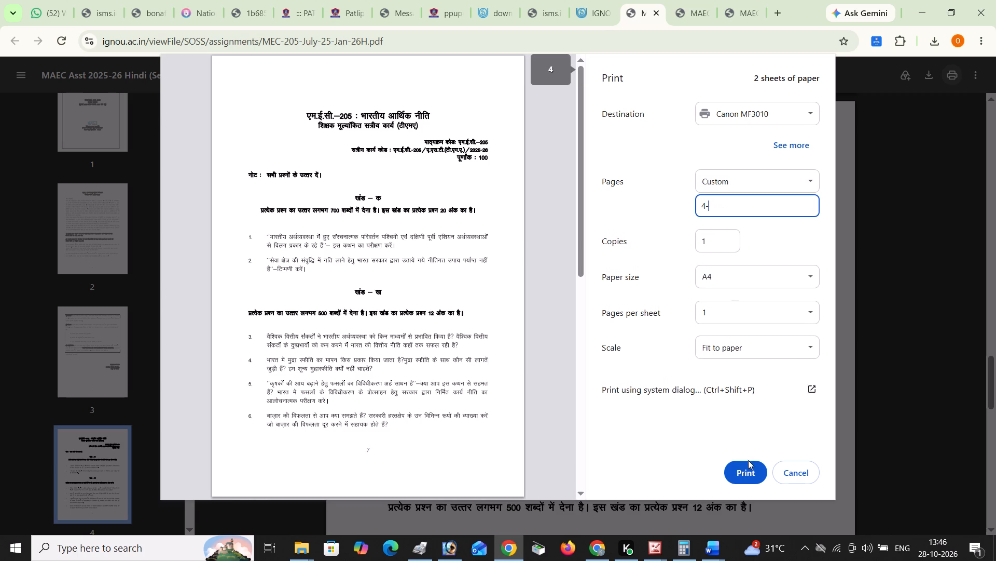
left_click(738, 471)
Copy course code MEC109 from the registration details, search the assignments for it, and open the Hindi MAEC version due 31-05-2026 for June term-end.
left_click(550, 6)
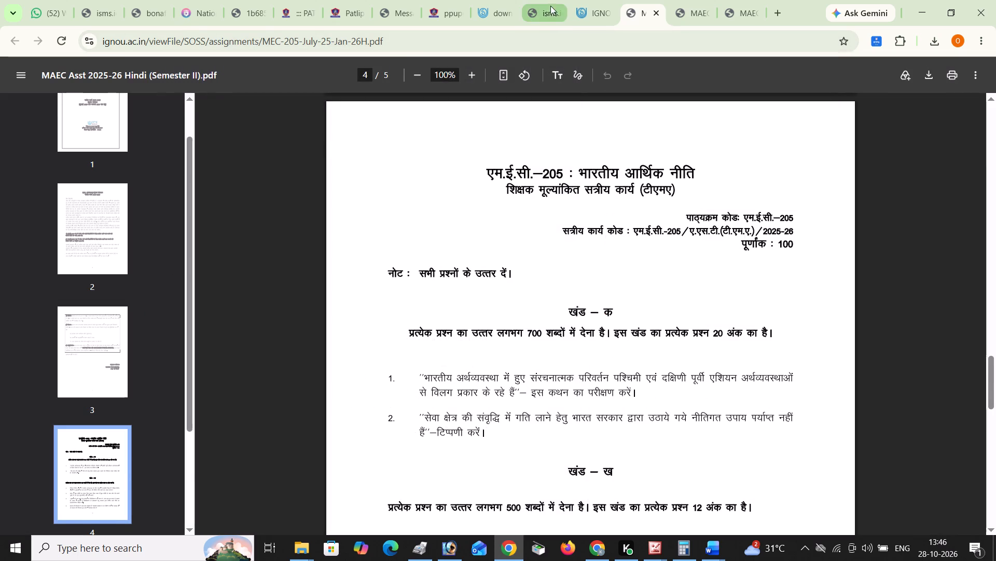
double_click(728, 370)
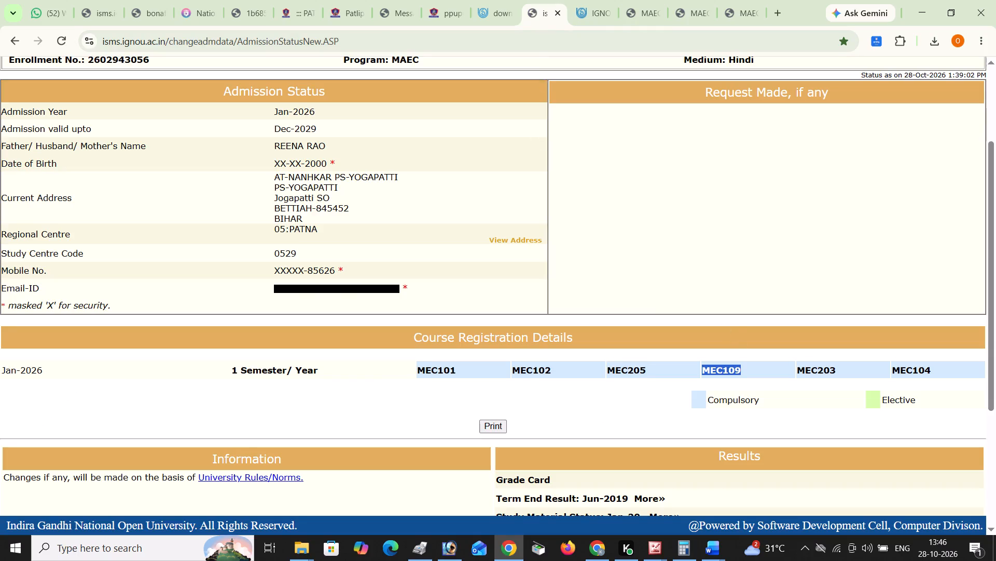
key("ctrl+c")
left_click(593, 4)
double_click(796, 164)
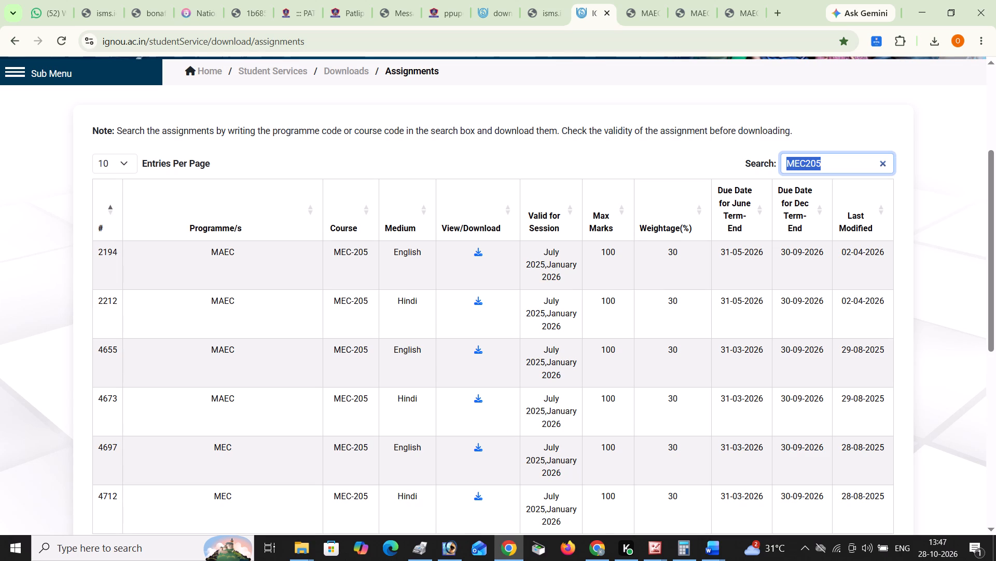
key("ctrl+v")
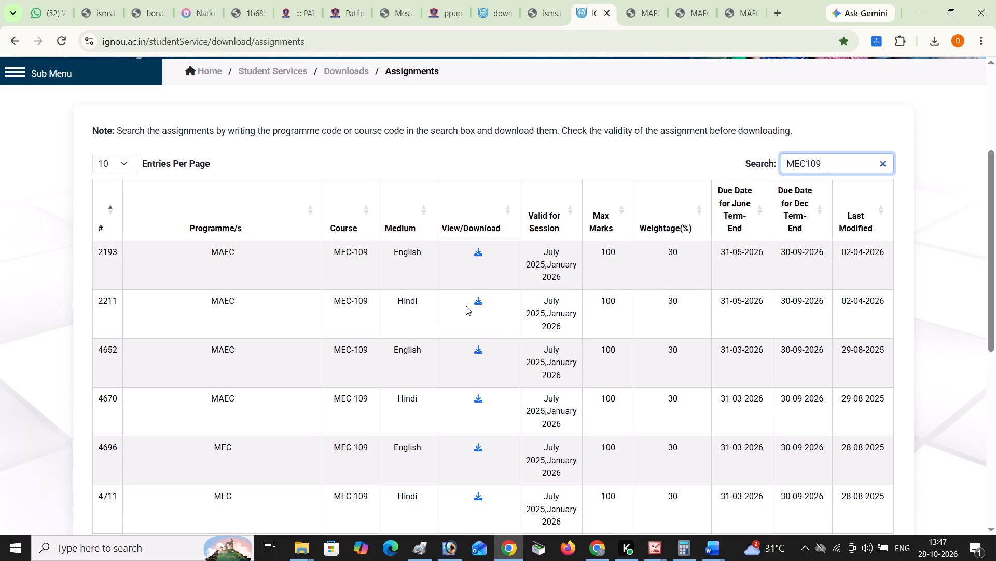
left_click(477, 300)
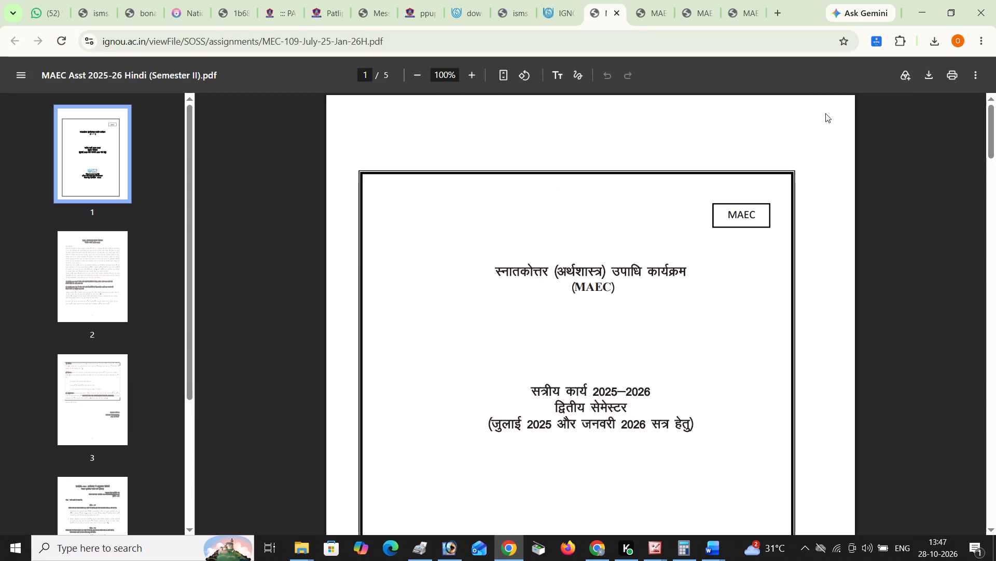
Print one copy of the MEC-109 assignment on the Canon MF3010 with the custom page range 4-.
left_click(946, 74)
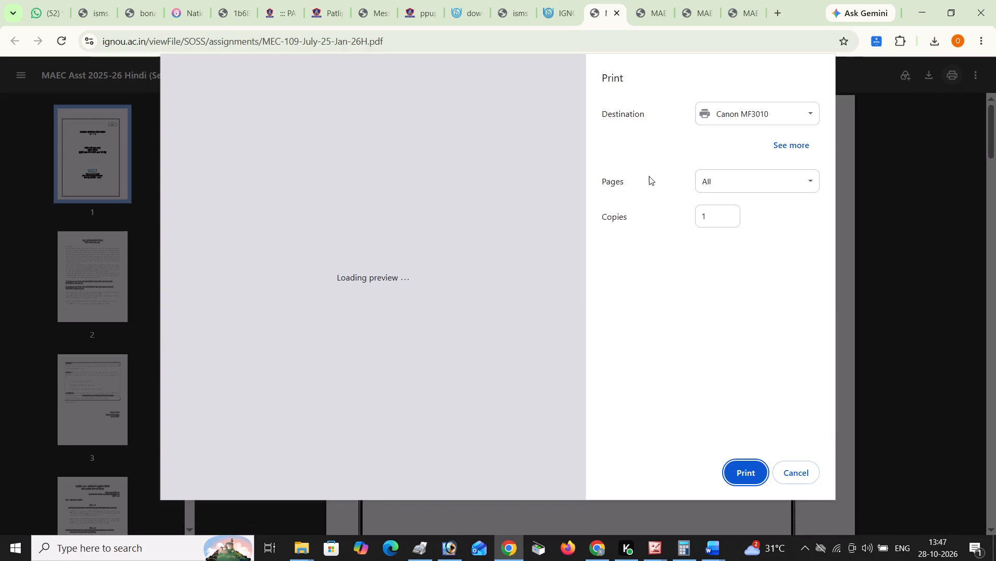
left_click(705, 178)
left_click(719, 242)
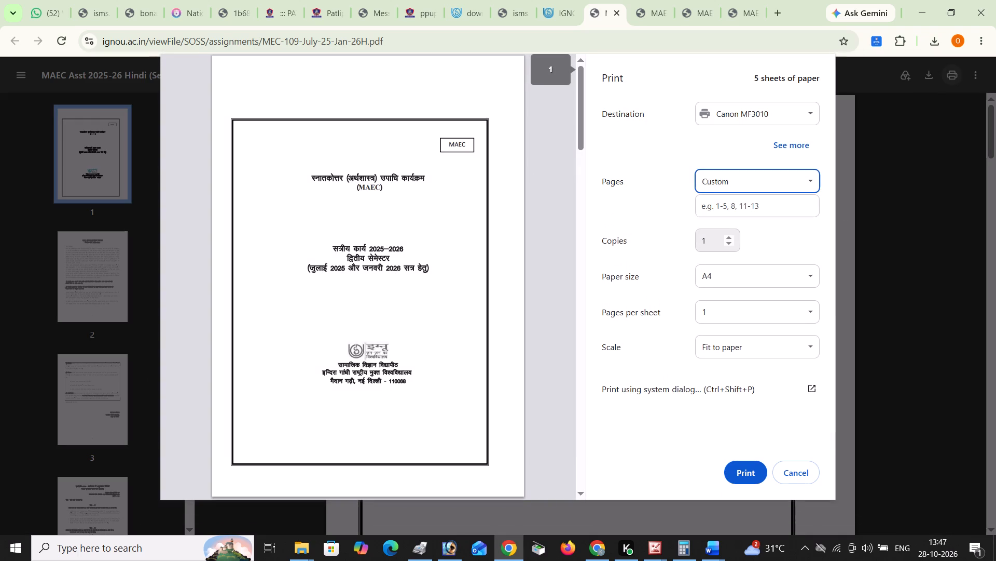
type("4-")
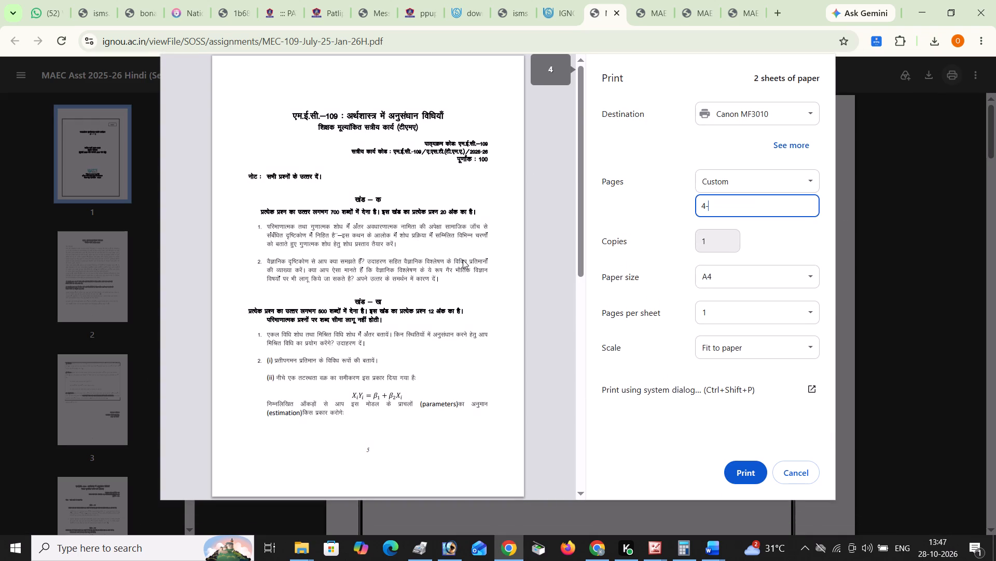
left_click(740, 466)
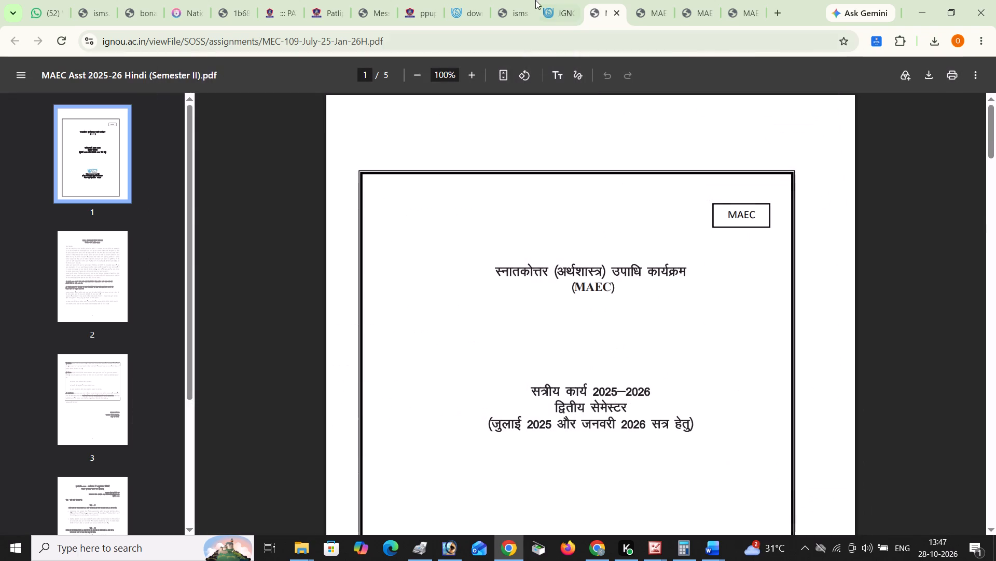
Copy course code MEC203 from the registration details, search the assignments for it, and open the Hindi version due 31-05-2026 for June term-end.
left_click(557, 5)
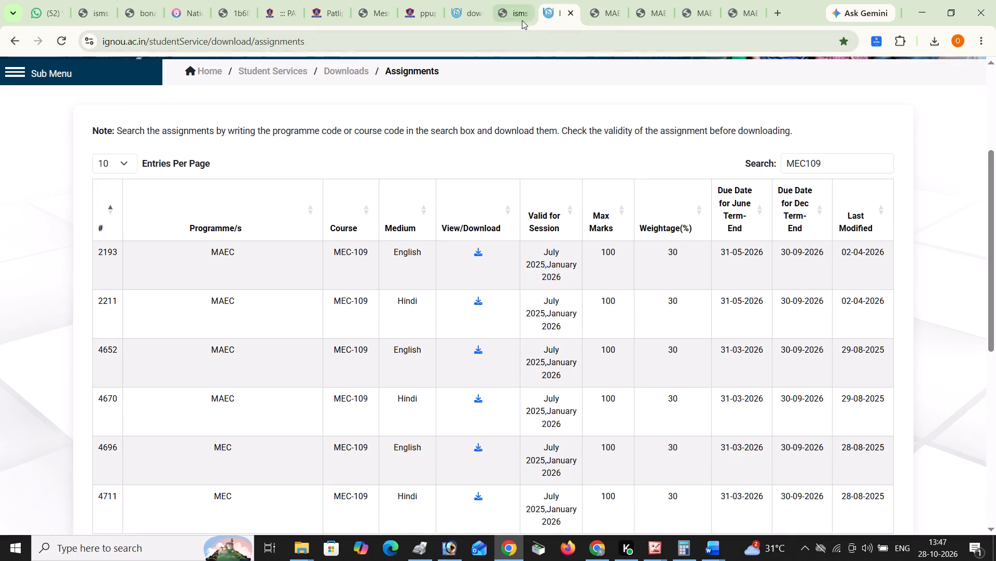
left_click(520, 17)
double_click(813, 370)
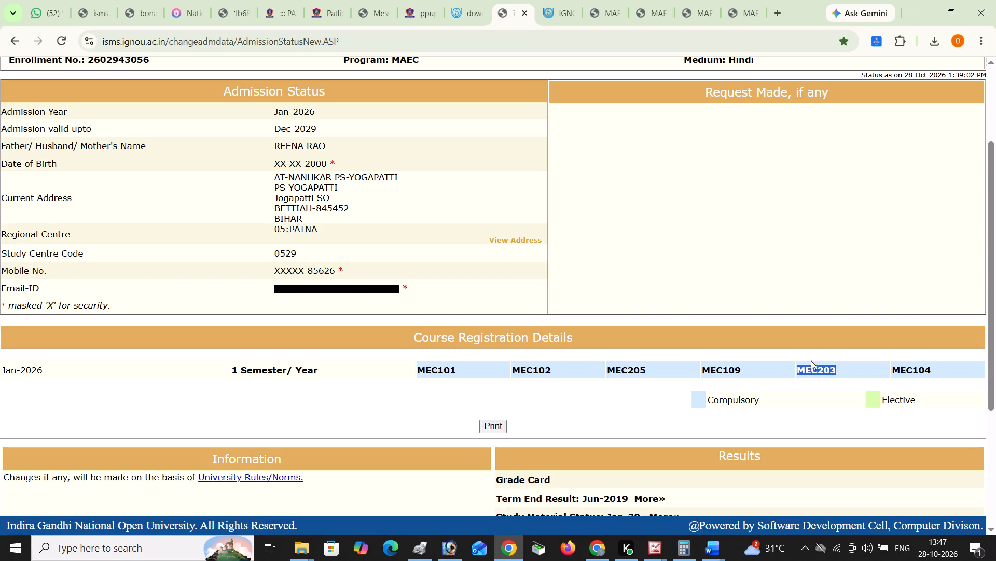
key("ctrl+c")
left_click(556, 8)
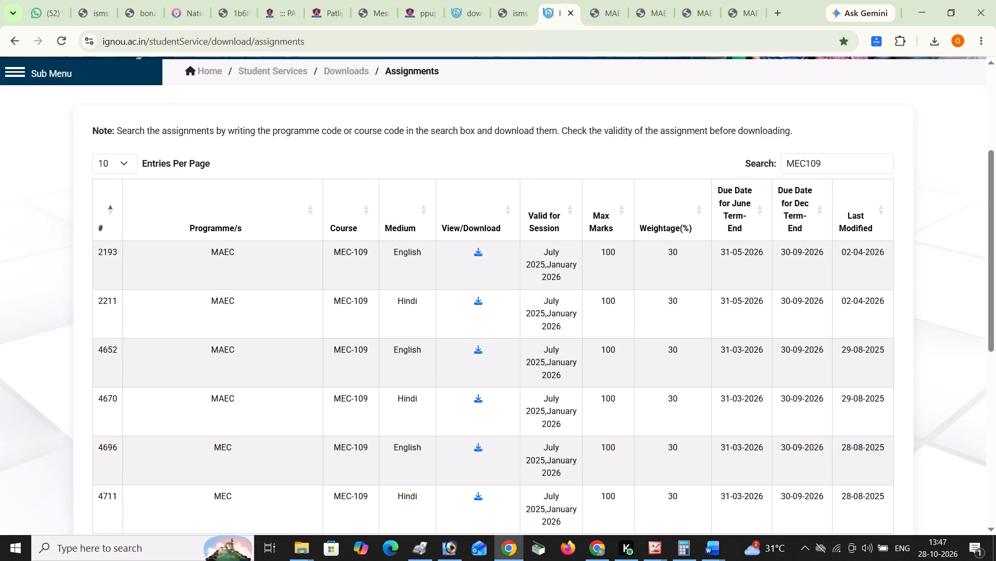
double_click(808, 164)
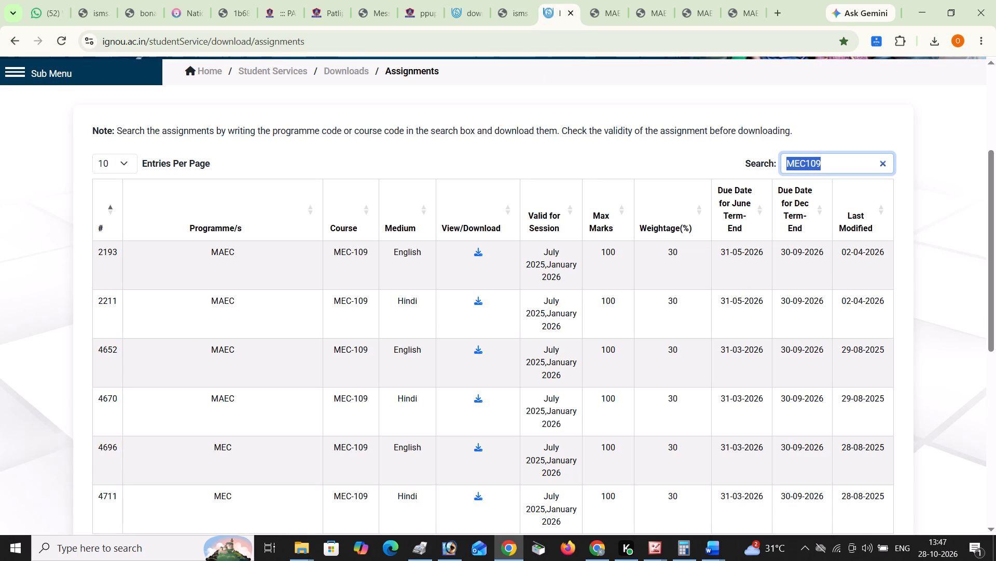
key("ctrl+v")
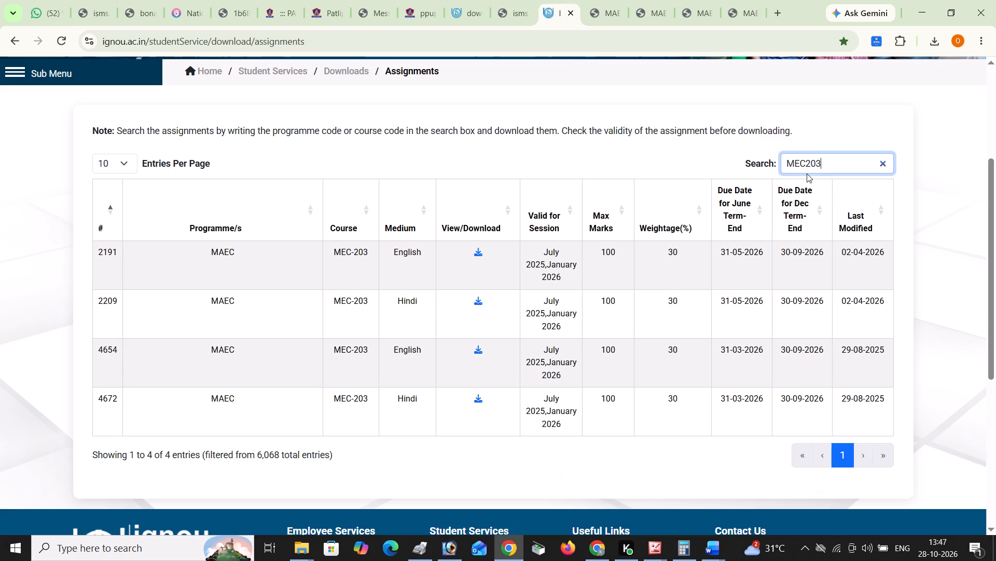
left_click(482, 304)
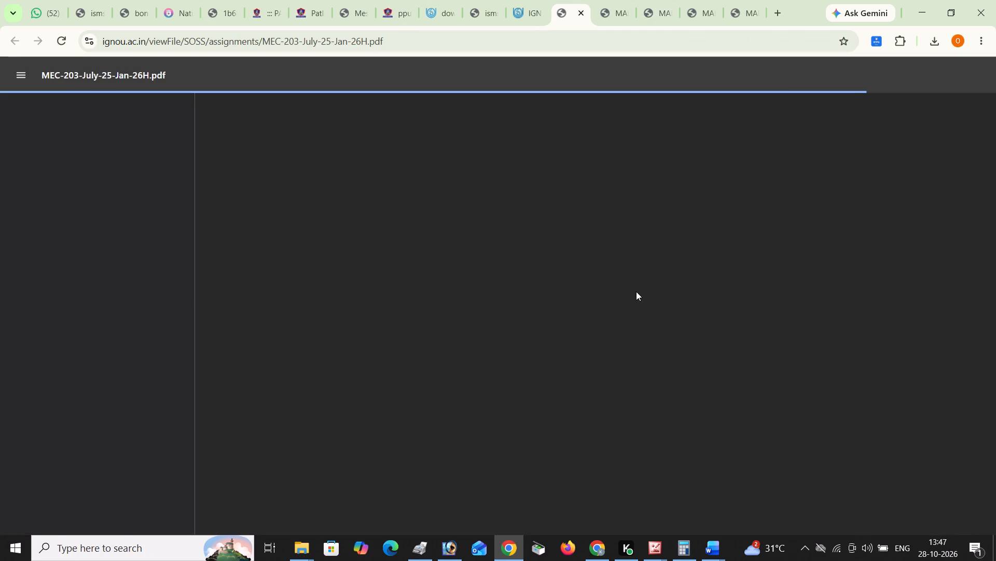
Look through the MEC-203 assignment to find the page where its questions begin.
scroll(630, 316, "down", 11)
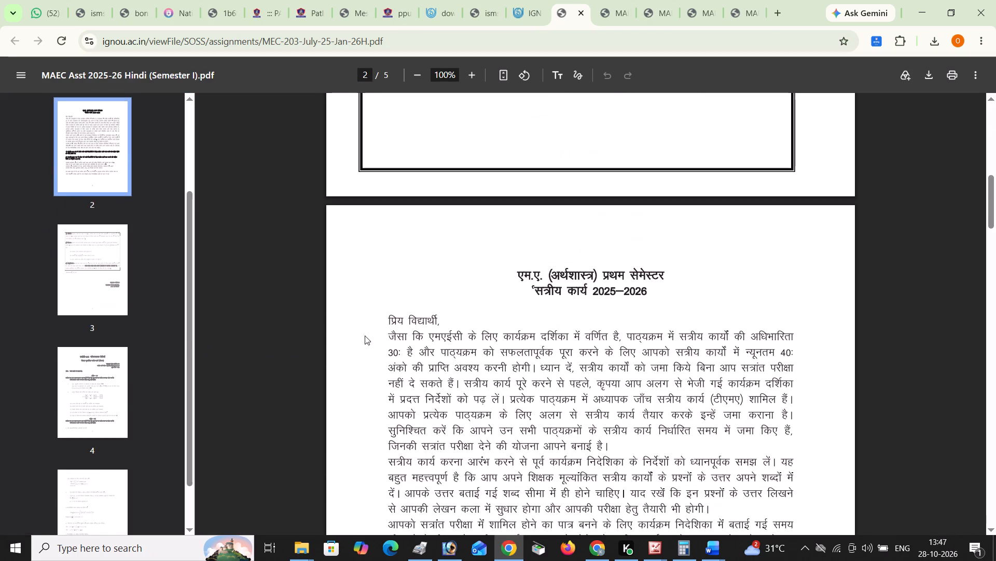
scroll(403, 341, "down", 16)
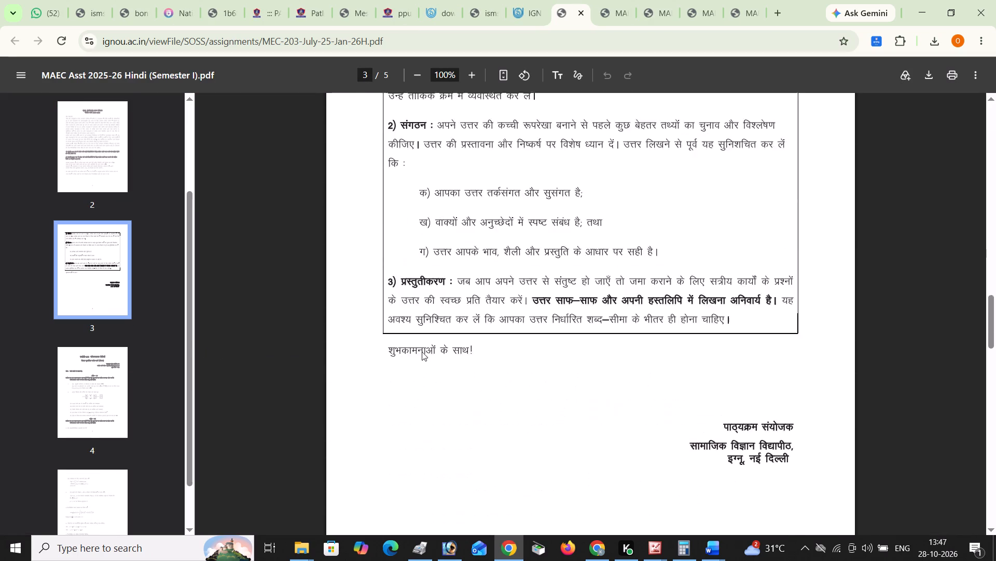
scroll(422, 352, "down", 7)
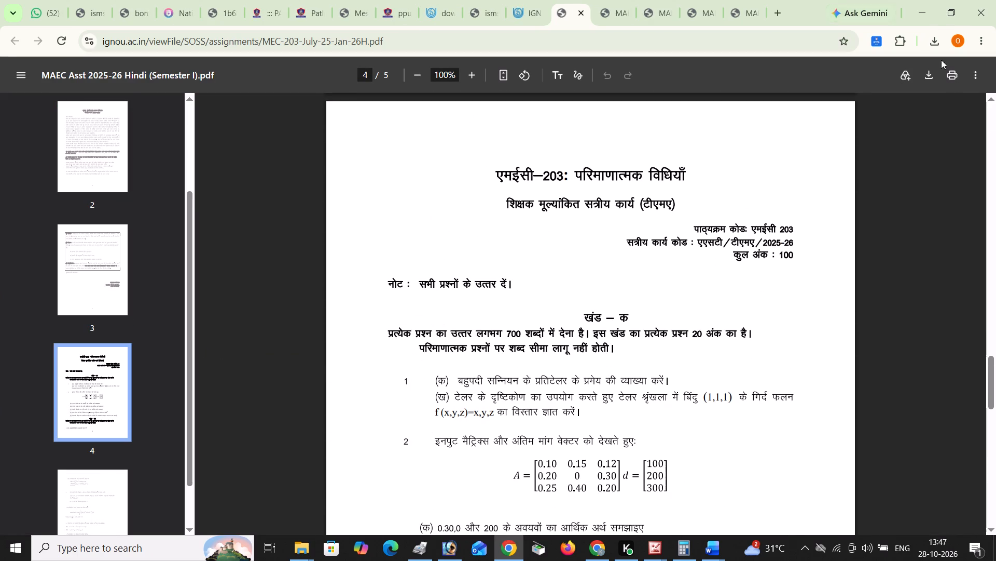
Print one copy of the MEC-203 assignment on the Canon MF3010 with the custom page range 4-.
left_click(953, 77)
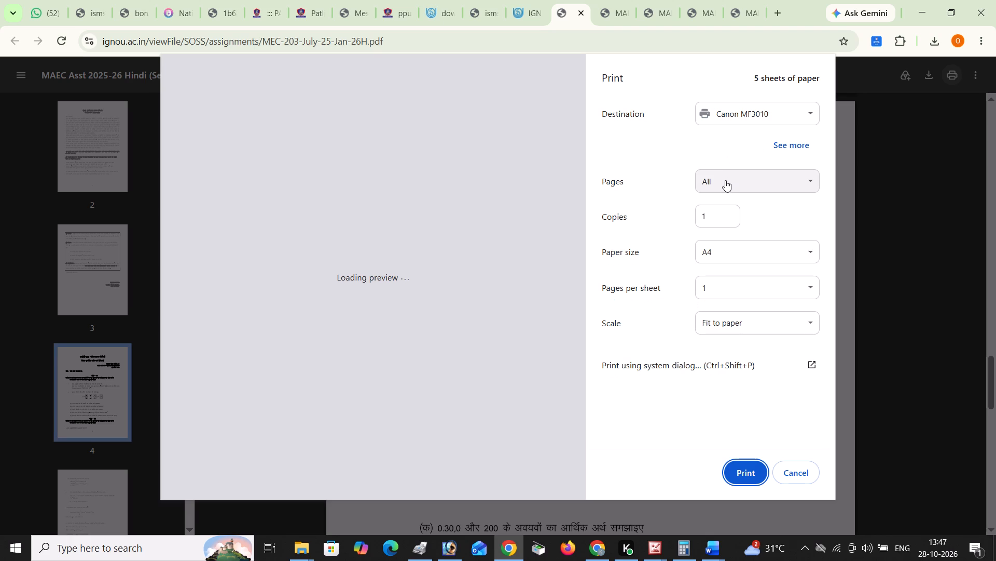
left_click(723, 183)
left_click(721, 247)
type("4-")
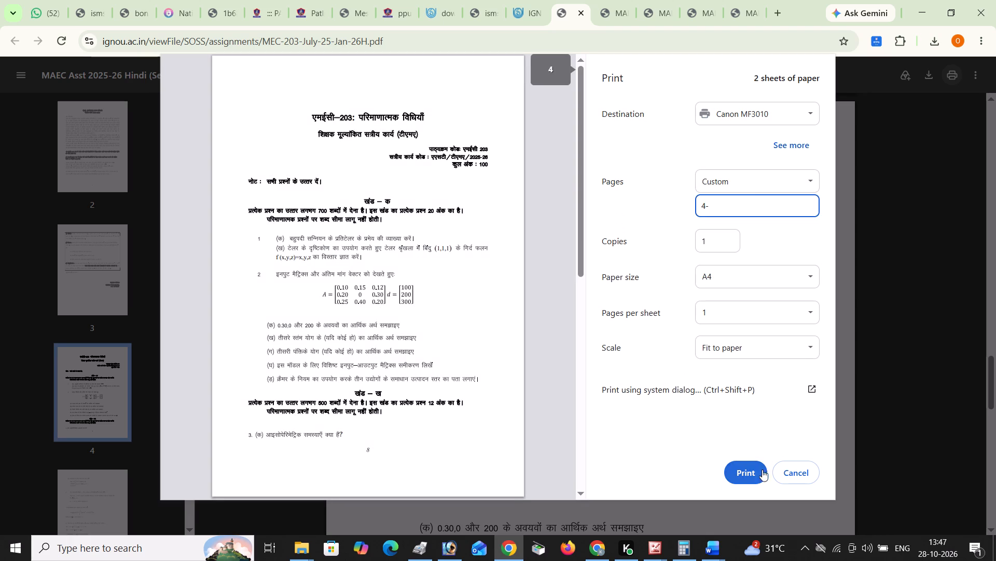
left_click(747, 472)
Copy course code MEC104 from the registration details, search the assignments for it, and open the Hindi version due 31-05-2026 for June term-end.
left_click(520, 0)
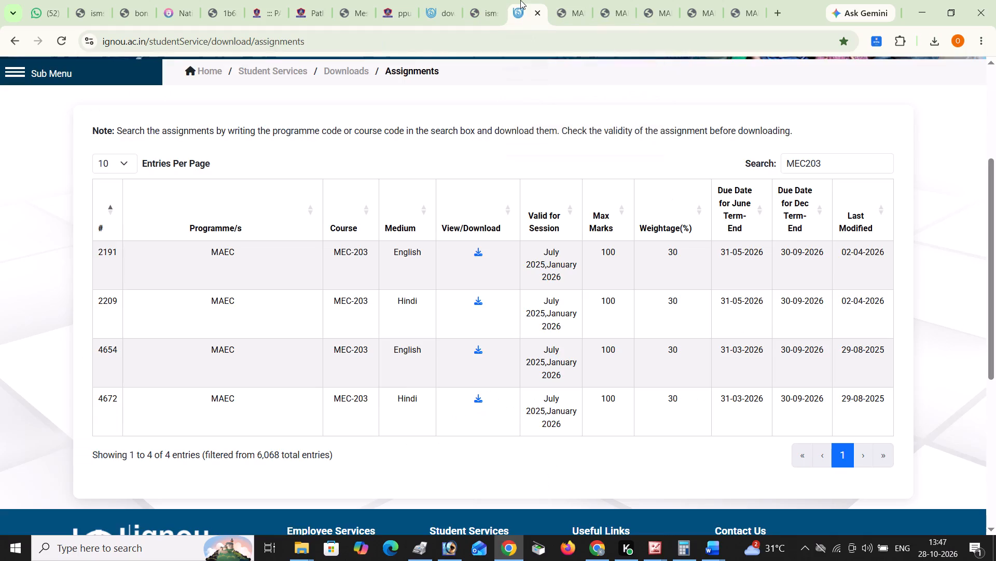
left_click(486, 6)
double_click(918, 370)
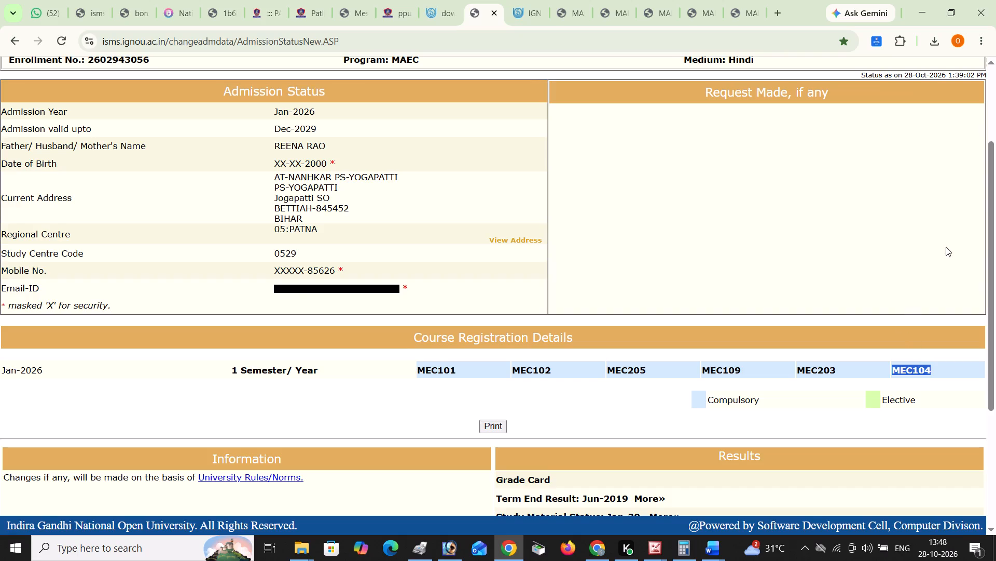
key("ctrl+c")
key("ctrl+c")
key("ctrl+c")
left_click(520, 5)
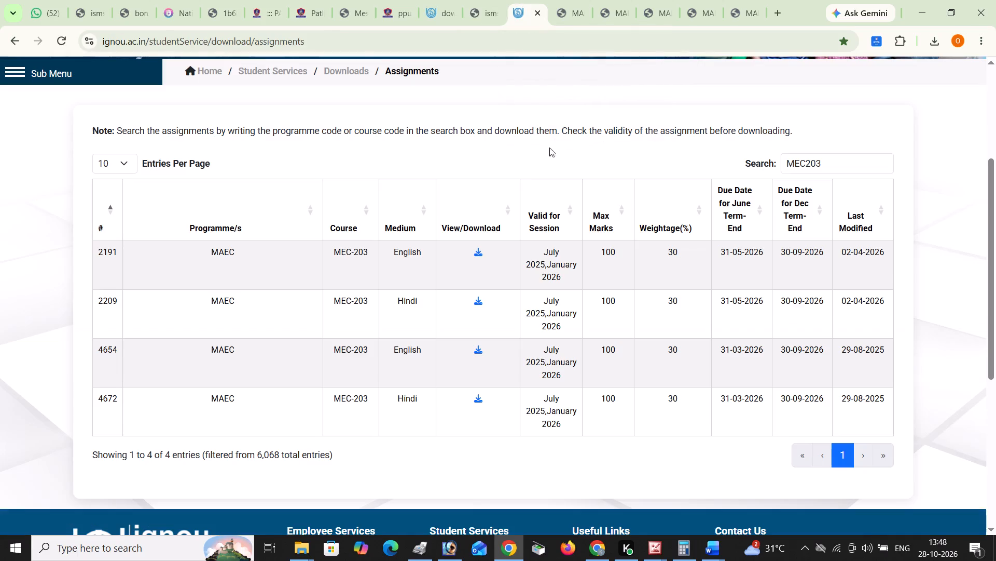
double_click(807, 158)
key("ctrl+v")
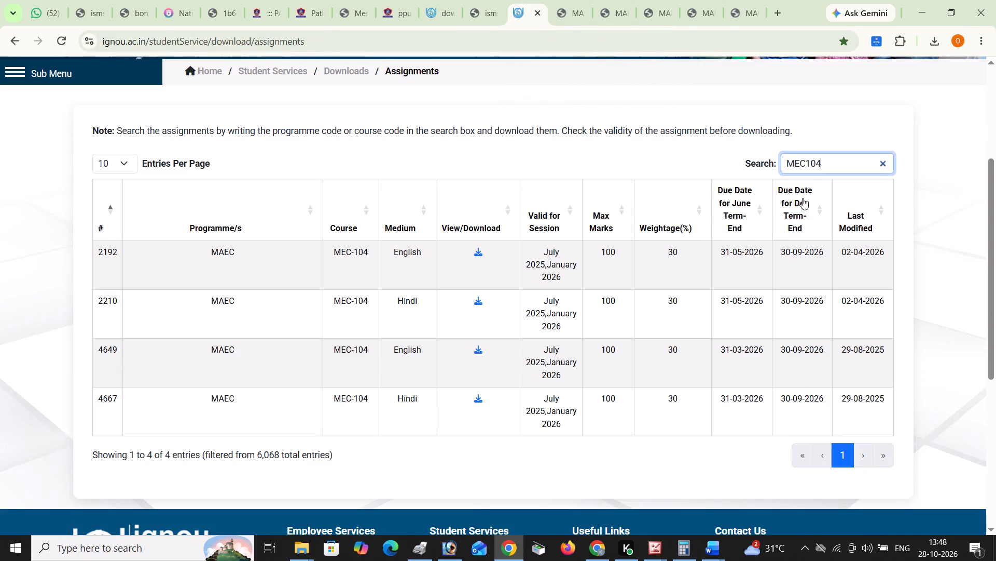
left_click(479, 300)
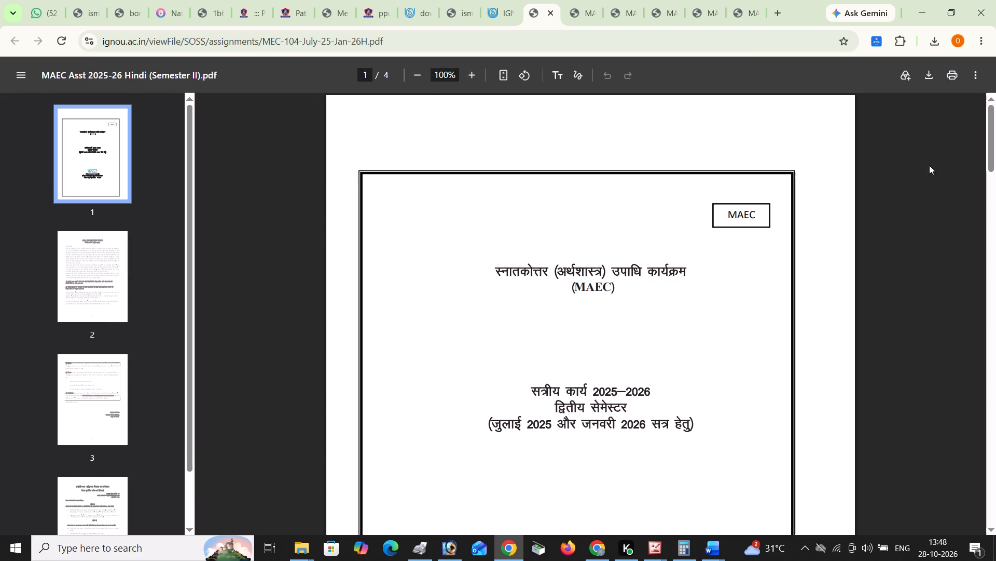
Print one copy of the MEC-104 assignment on the Canon MF3010 with the custom page range 4-.
left_click(951, 75)
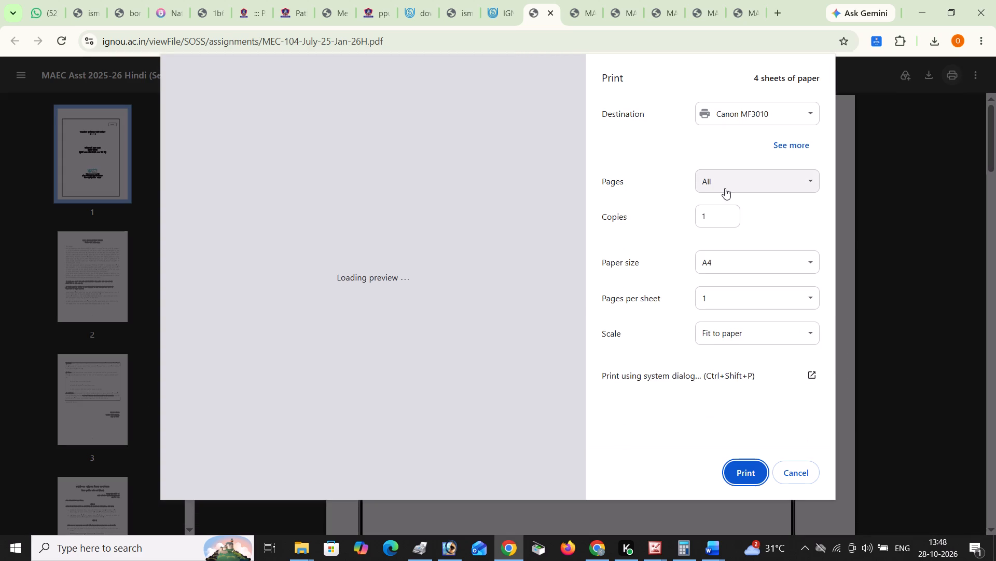
left_click(725, 185)
left_click(732, 249)
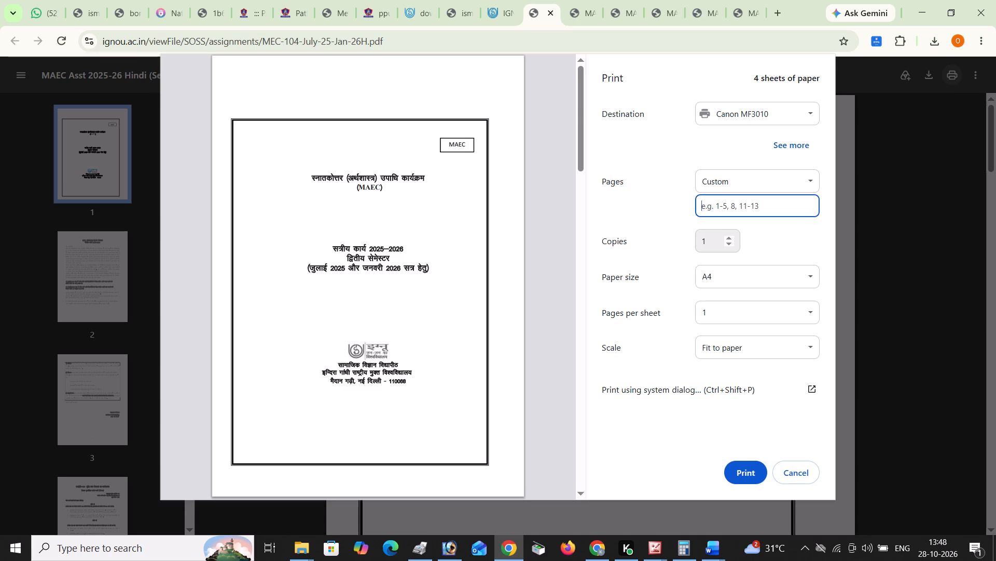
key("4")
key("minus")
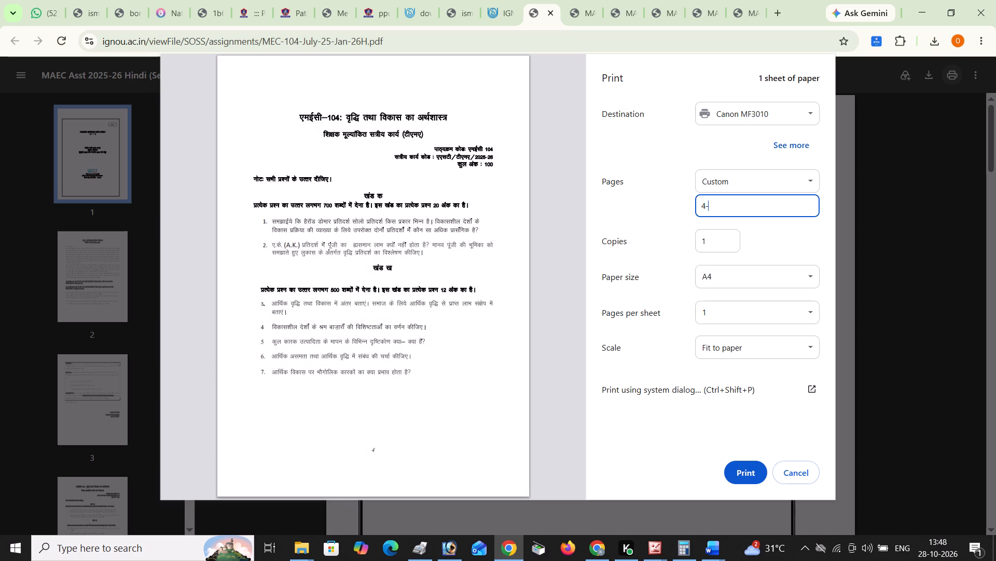
scroll(539, 221, "down", 13)
left_click(749, 474)
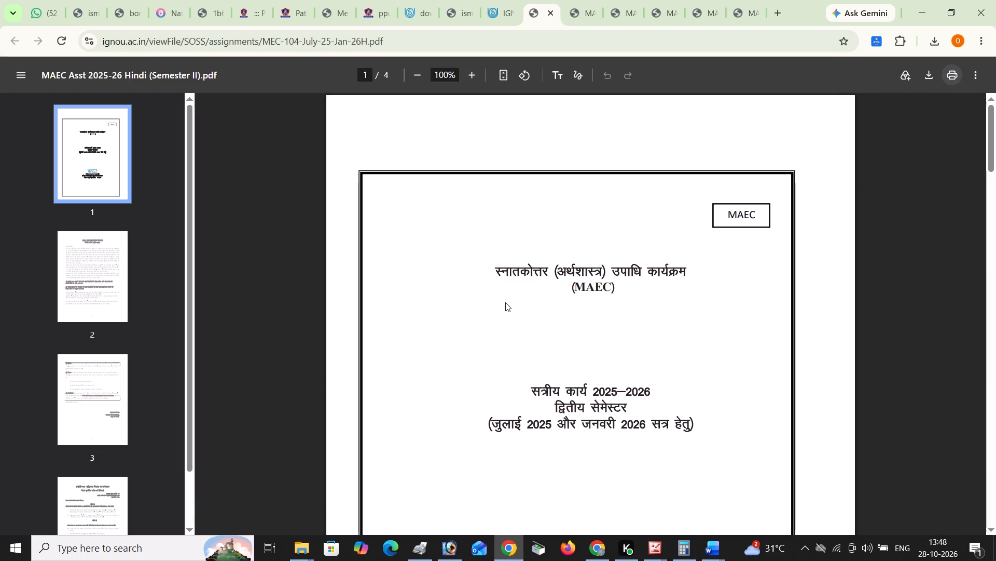
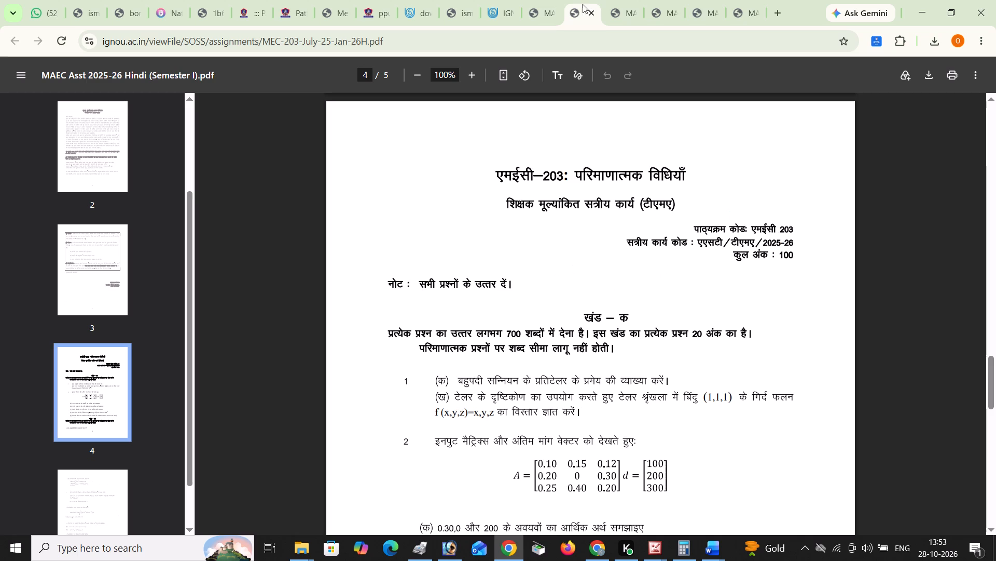
Review the open MEC-109, MEC-205, MEC-102 and MEC-101 Hindi assignments, then return to the student's course registration details.
left_click(617, 5)
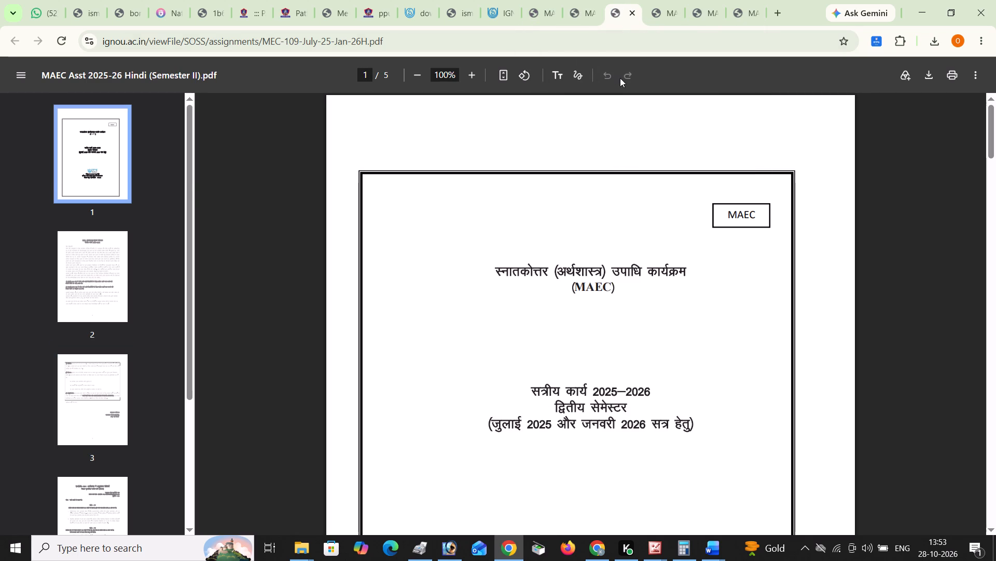
left_click(662, 6)
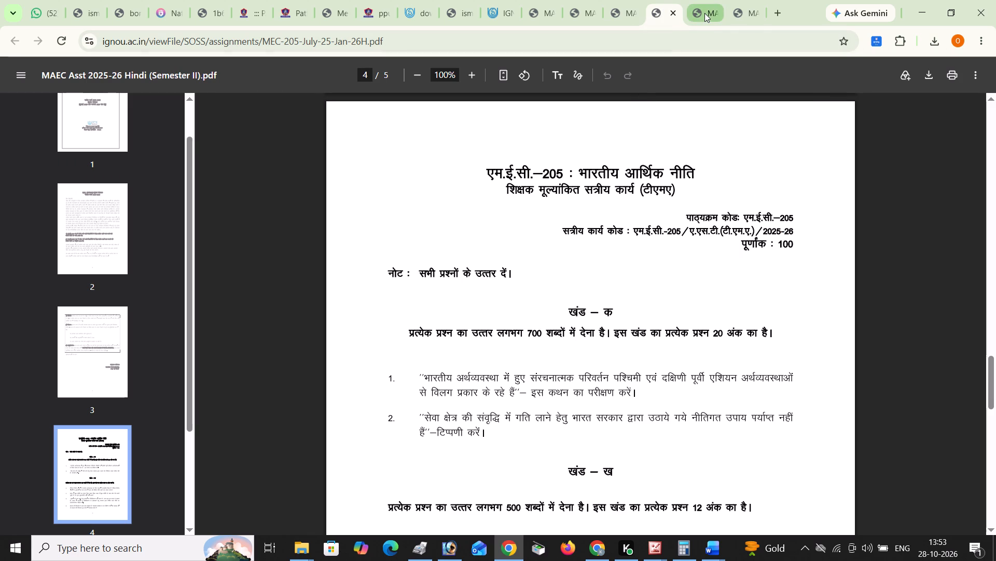
scroll(335, 328, "down", 3)
scroll(62, 337, "down", 2)
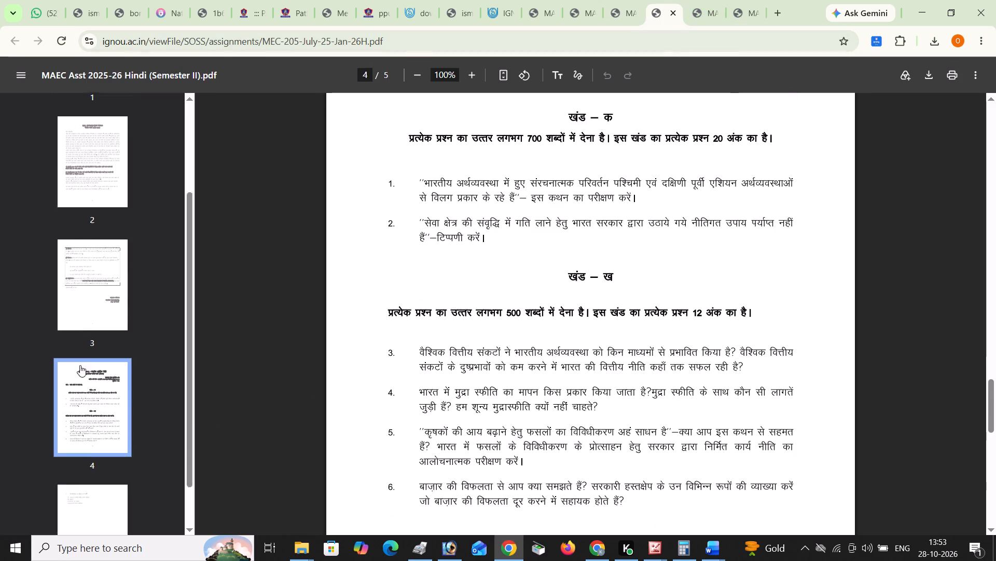
scroll(87, 365, "down", 3)
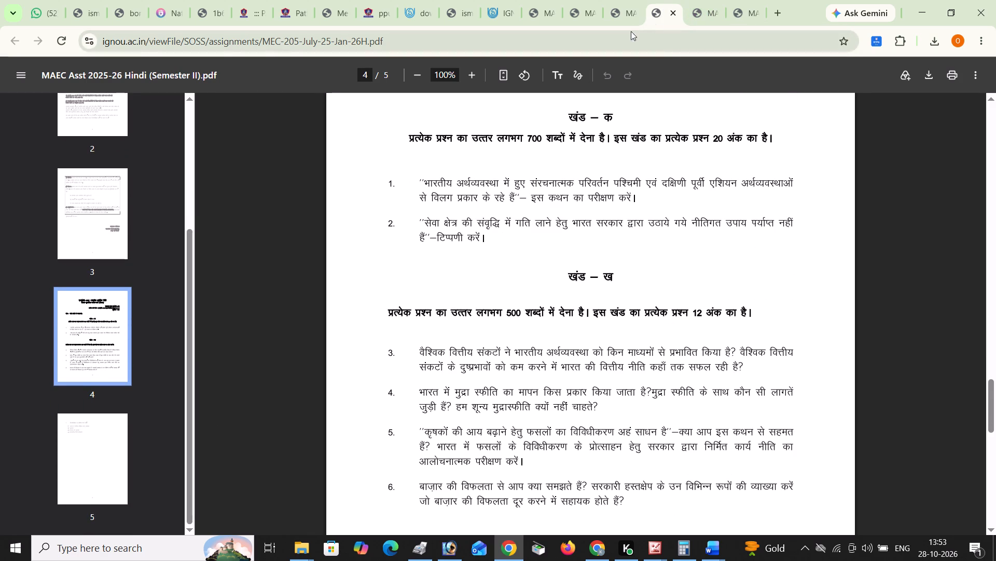
left_click(710, 0)
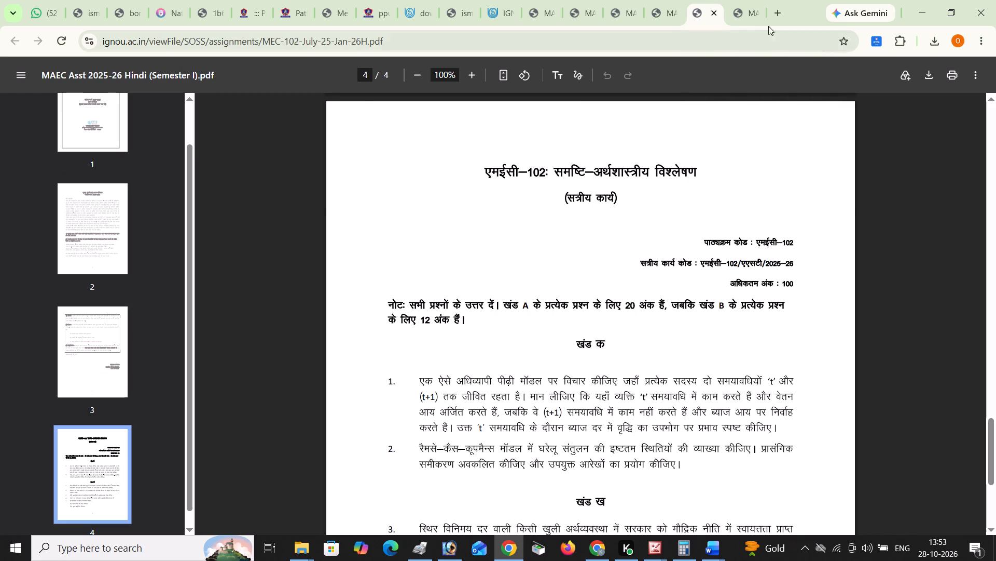
left_click(749, 16)
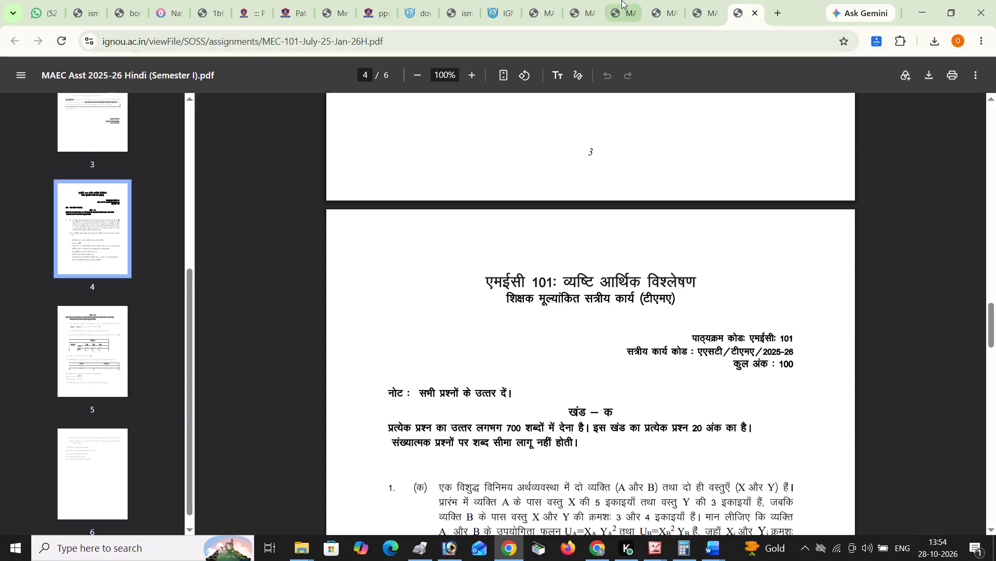
left_click(470, 1)
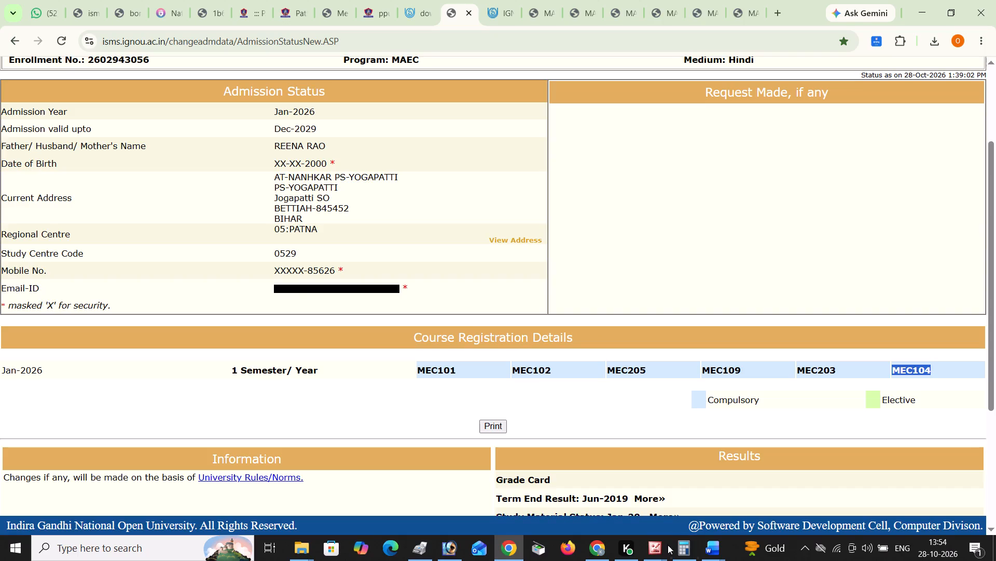
Open Calculator and work out 19 × 5, adding 12 twice to the result.
left_click(17, 552)
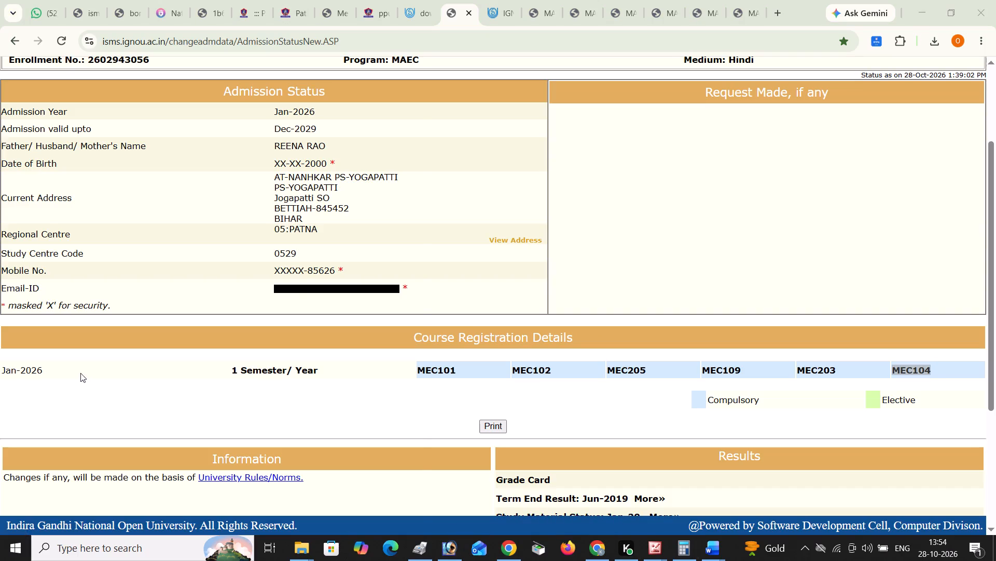
left_click(92, 348)
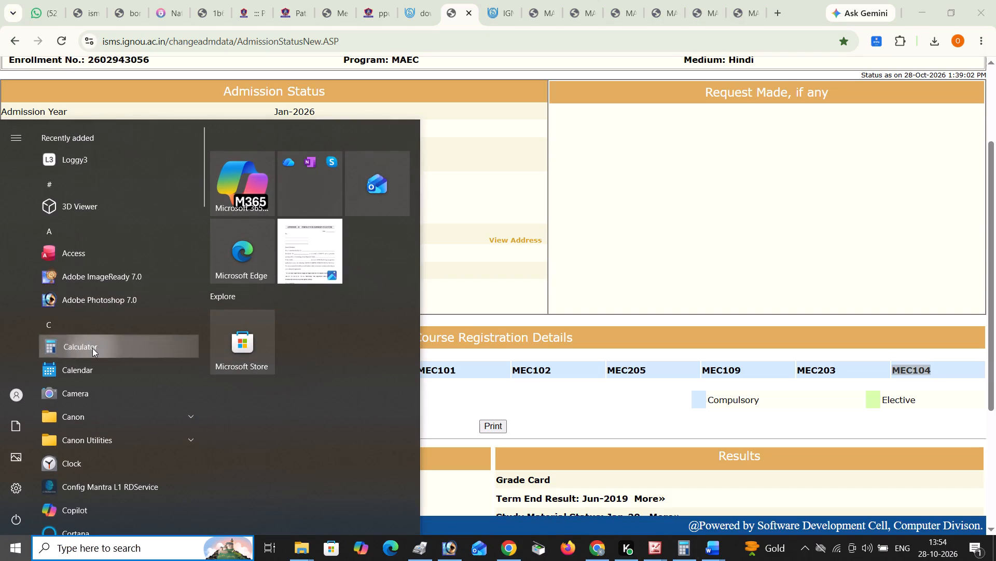
key("1")
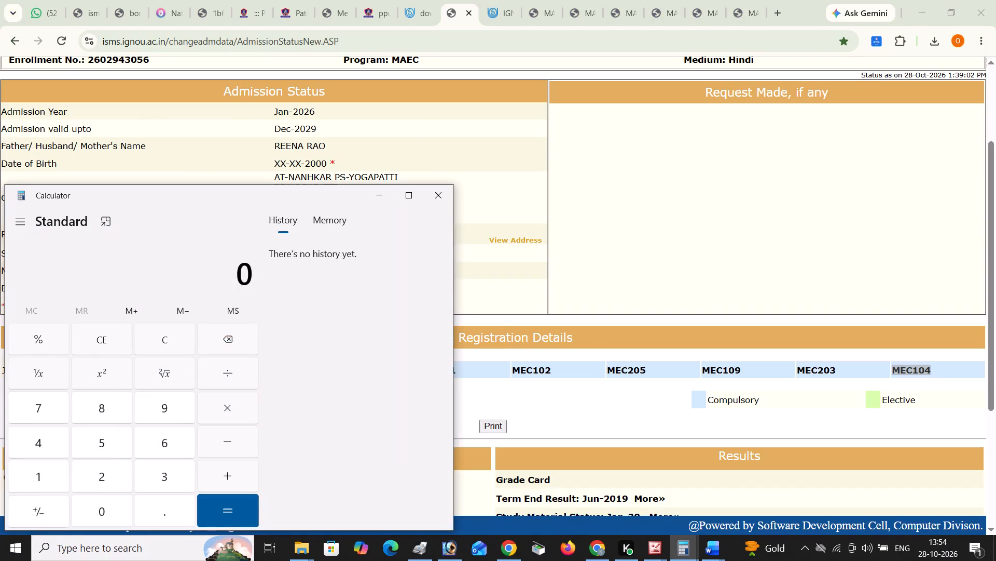
type("19")
type("*5")
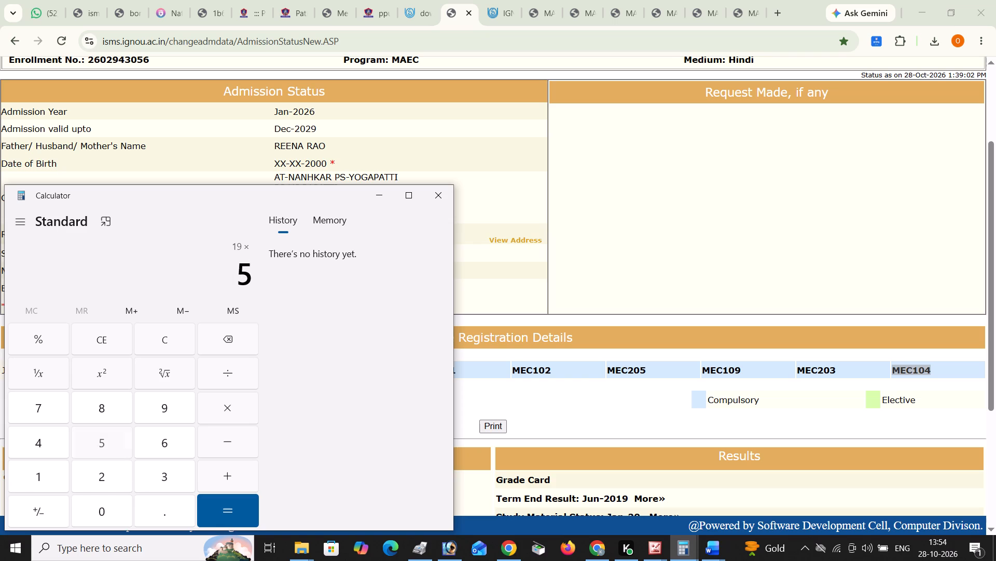
key("Return")
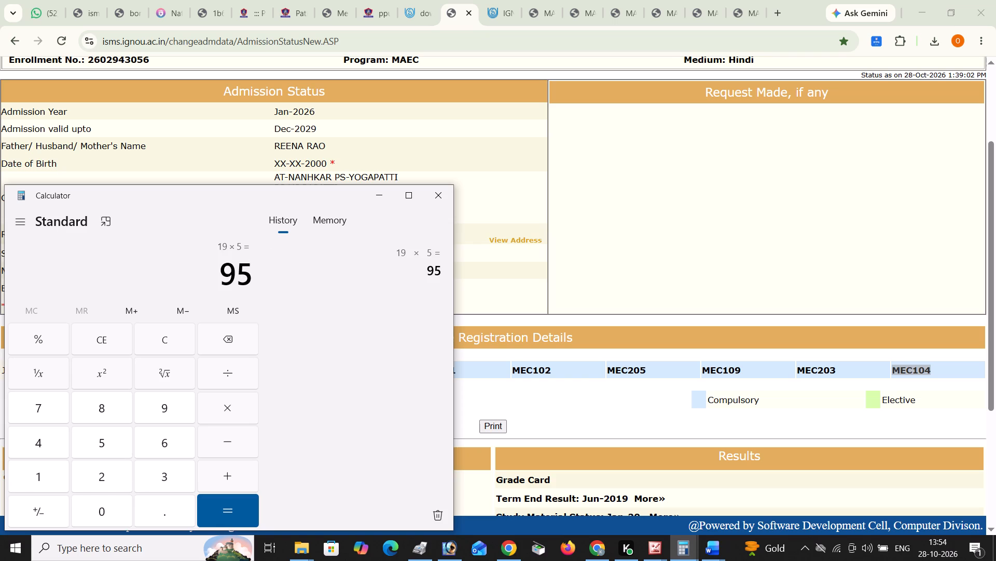
key("plus")
key("1")
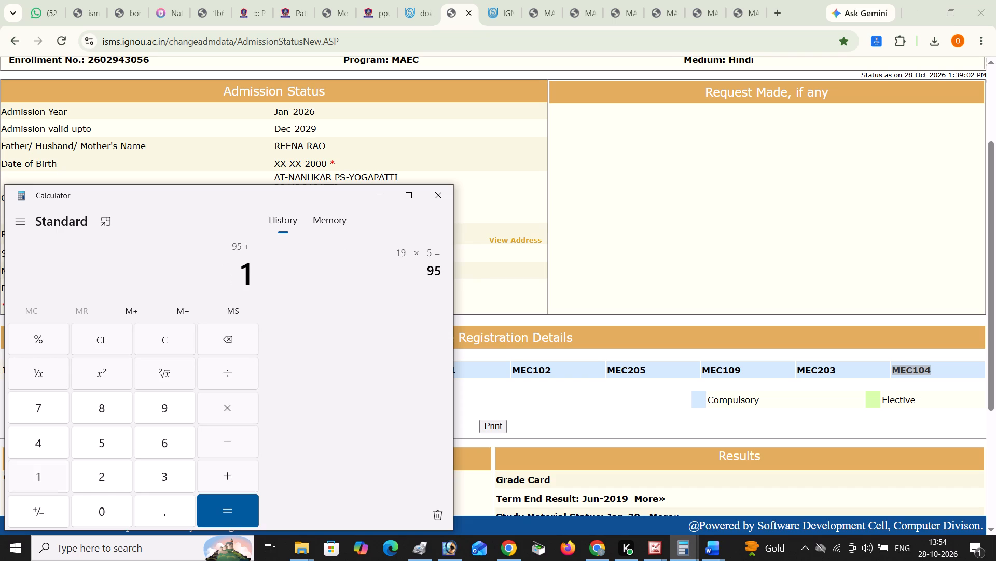
type("2+")
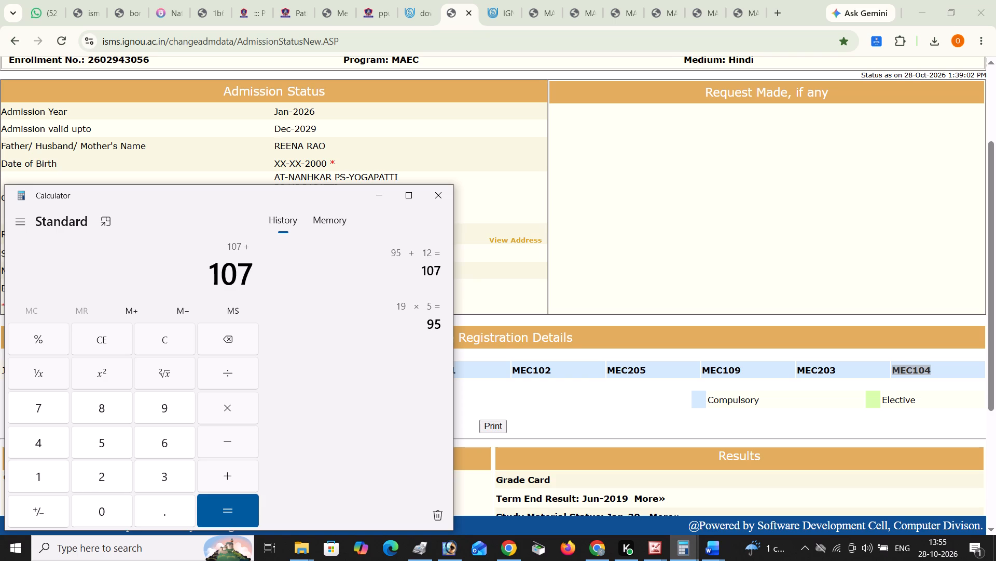
key("plus")
type("12+")
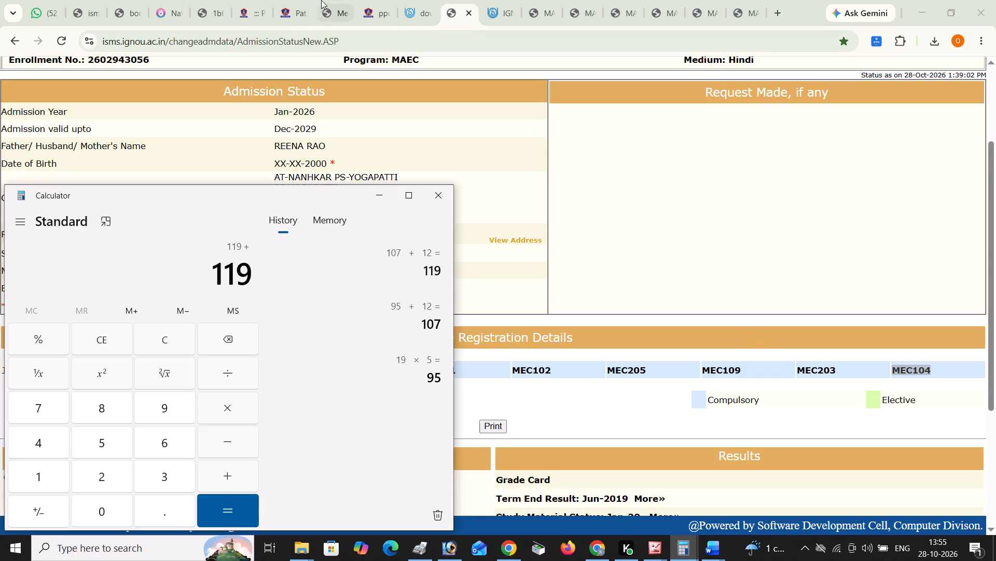
Back in Chrome, close the tabs from the BLI student's admission status through the Patliputra University payment receipt, keeping the exam form reprint page.
left_click(90, 2)
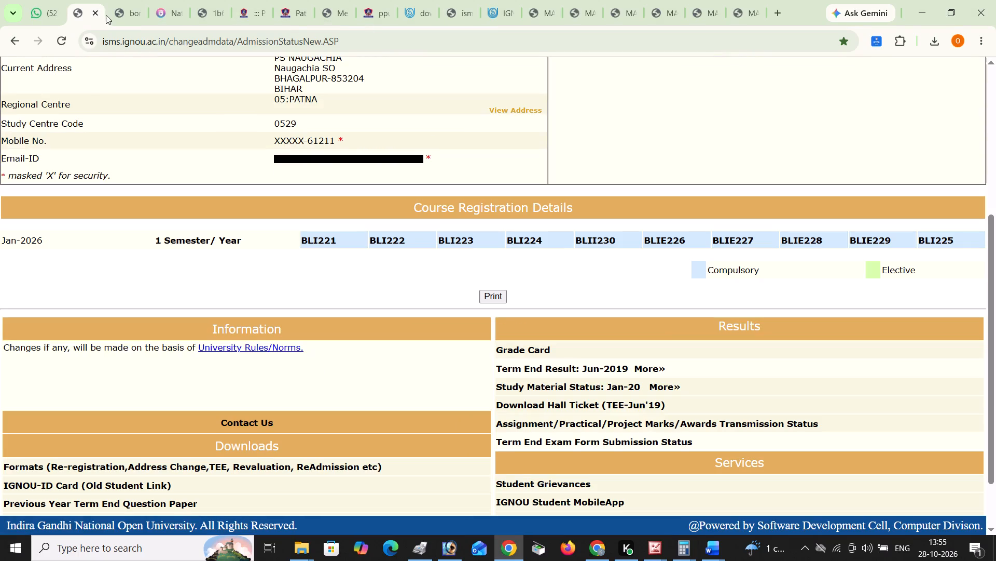
triple_click(94, 11)
triple_click(94, 10)
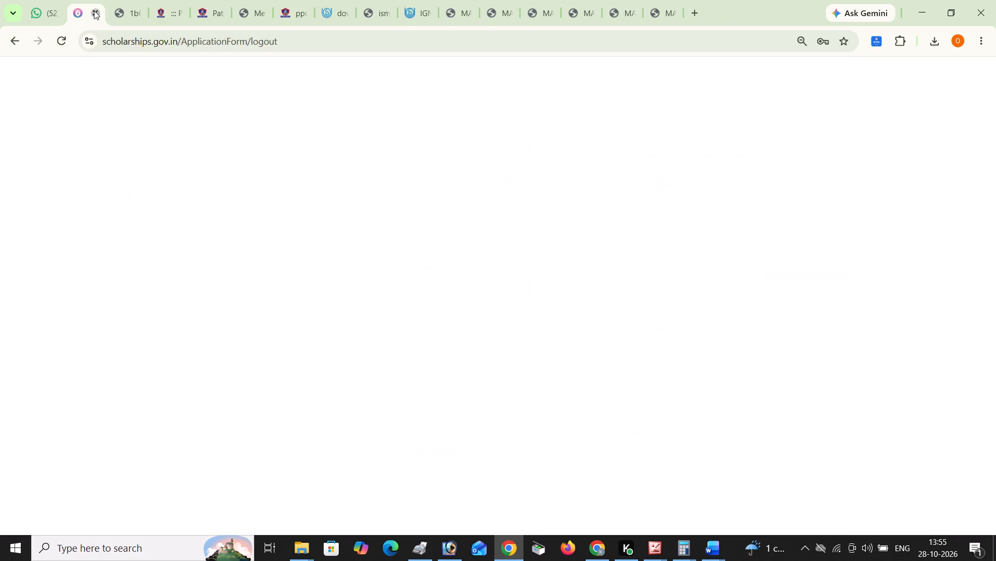
triple_click(94, 9)
left_click(95, 9)
left_click(95, 9)
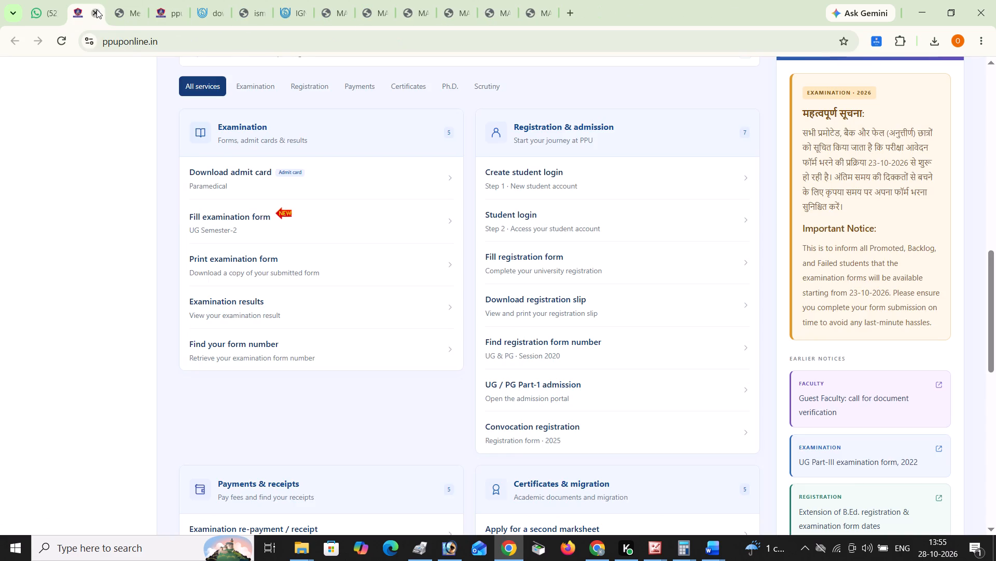
left_click(96, 9)
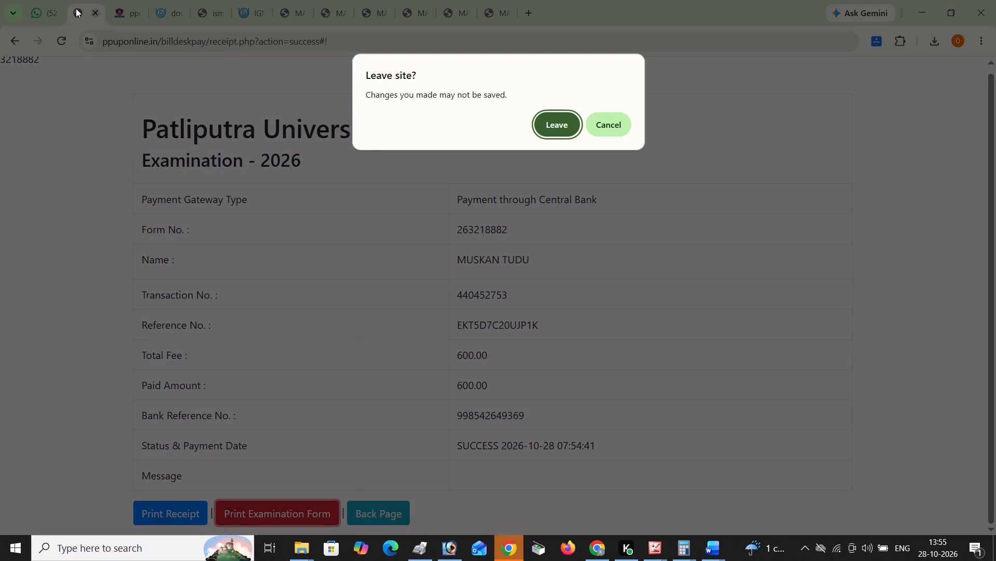
key("Return")
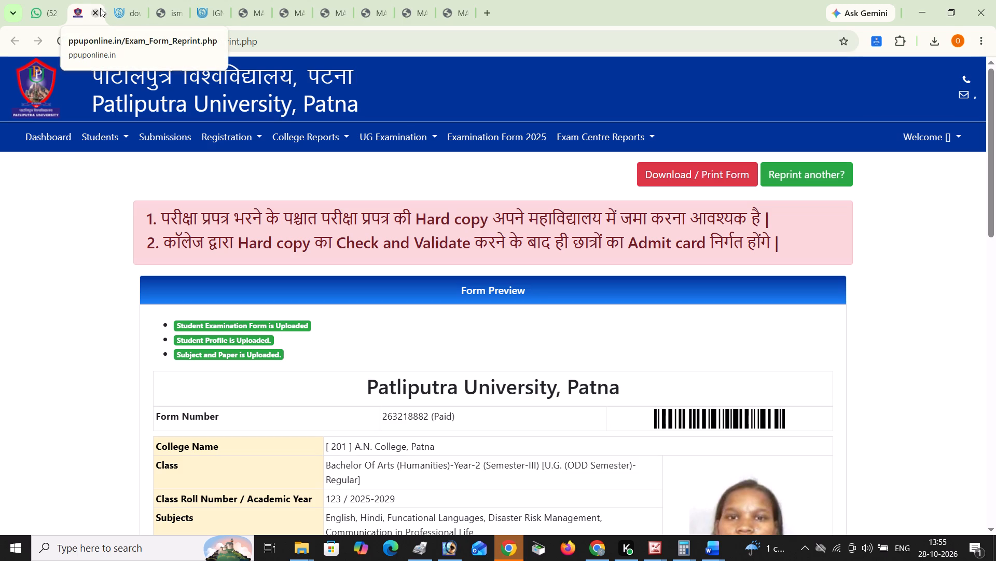
Close the MAEC student's IGNOU identity card and admission status tabs, keeping the assignments download page.
left_click(117, 7)
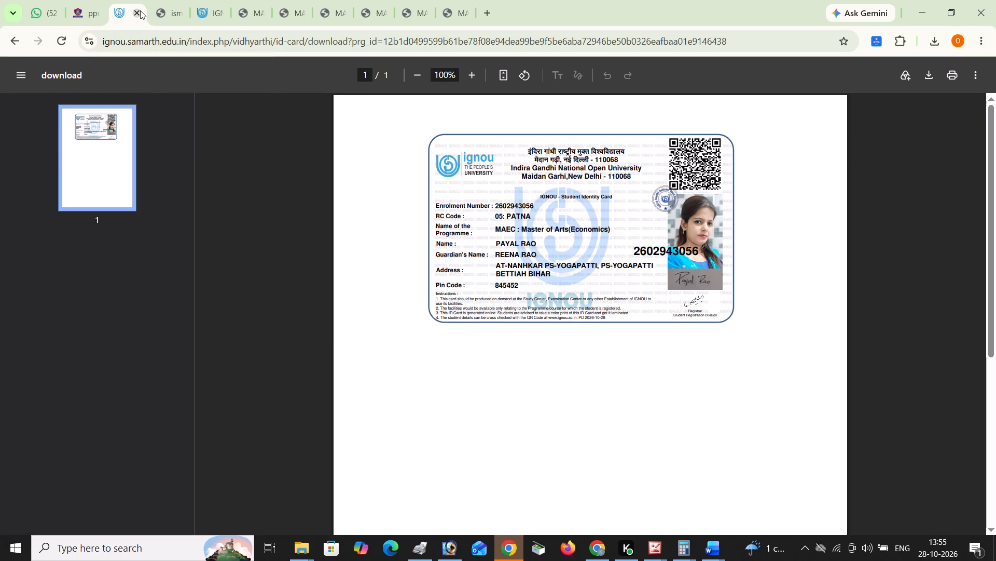
left_click(140, 10)
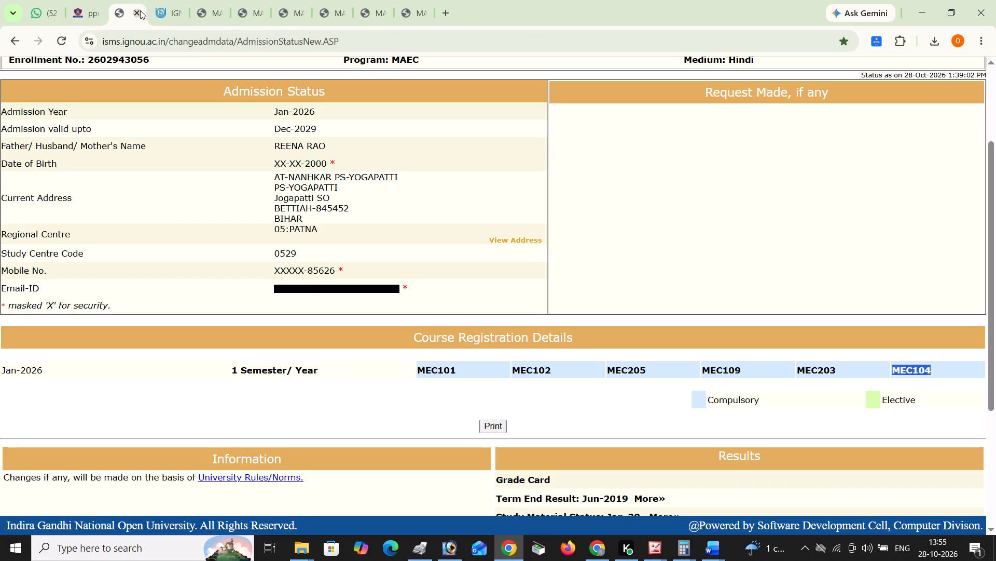
left_click(140, 10)
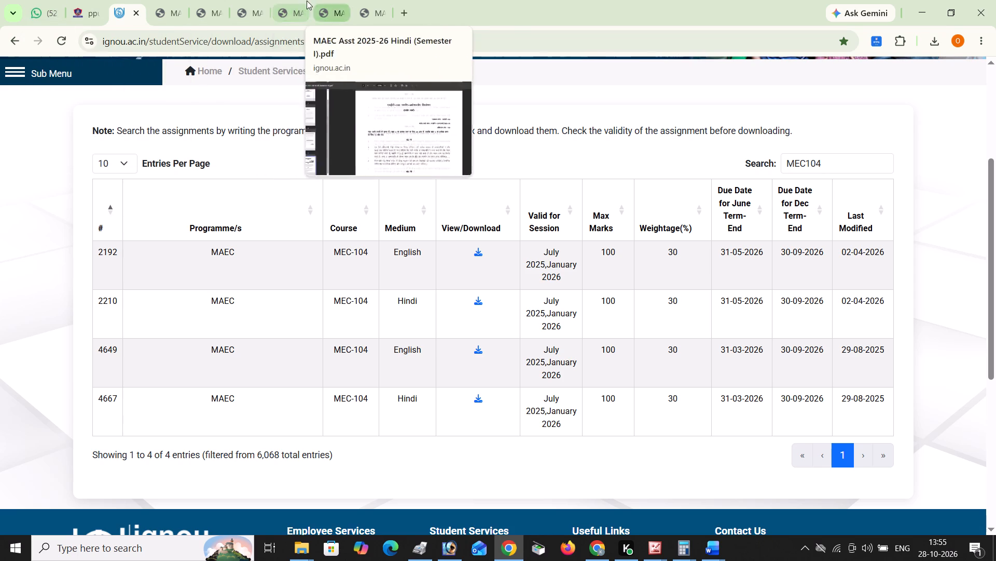
Open a new tab and enter 133 in the address bar.
left_click(405, 6)
left_click(388, 46)
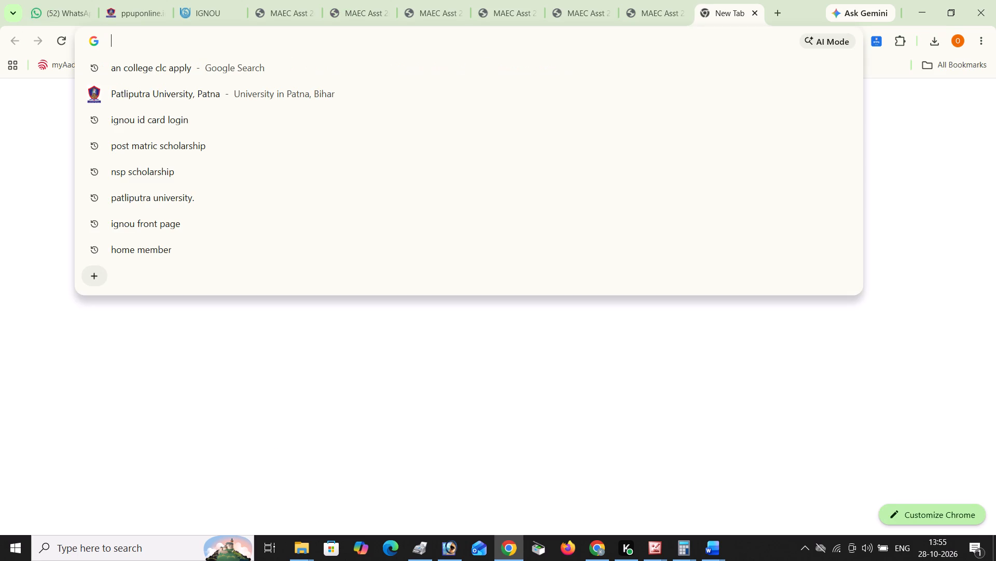
key("1")
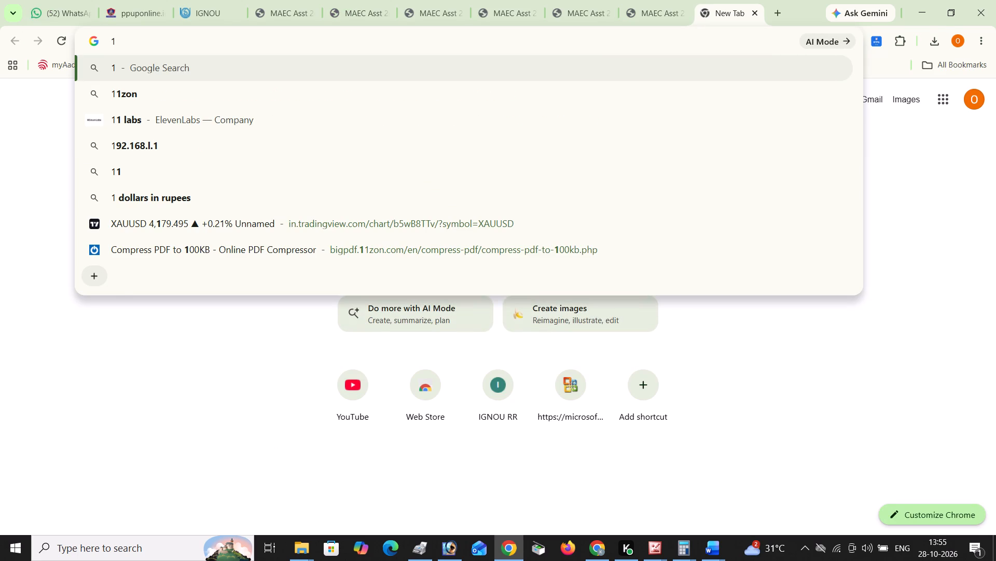
type("33")
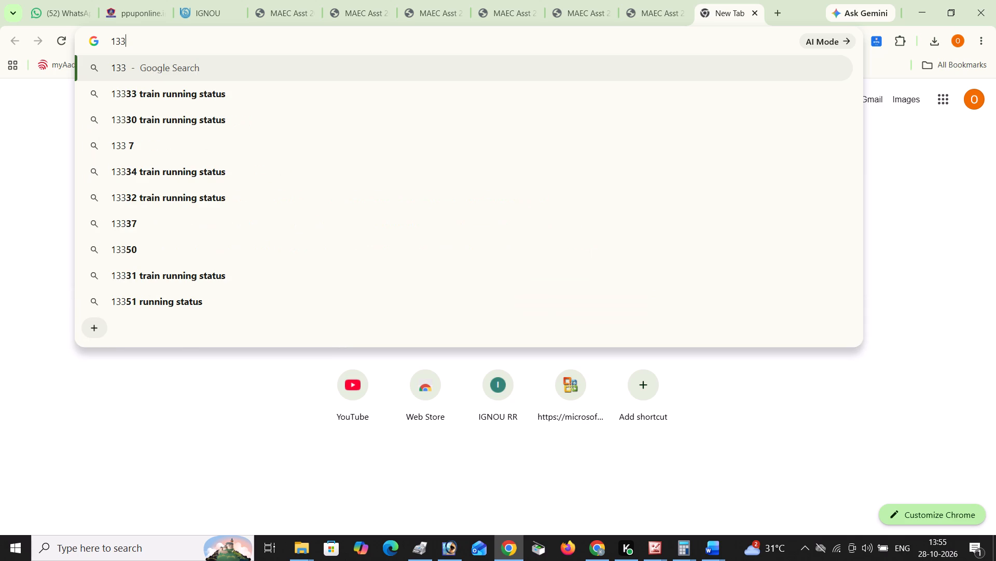
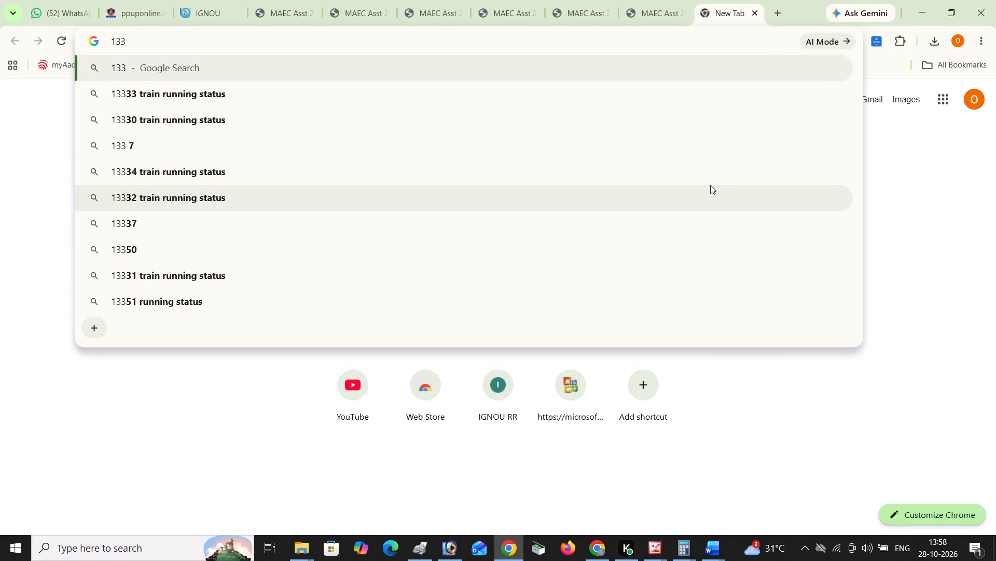
Clear the 133 entry, search Google for "ignou front page" and open the IGNOU assignment front page PDF from rcm.ac.in.
key("ctrl+a")
key("BackSpace")
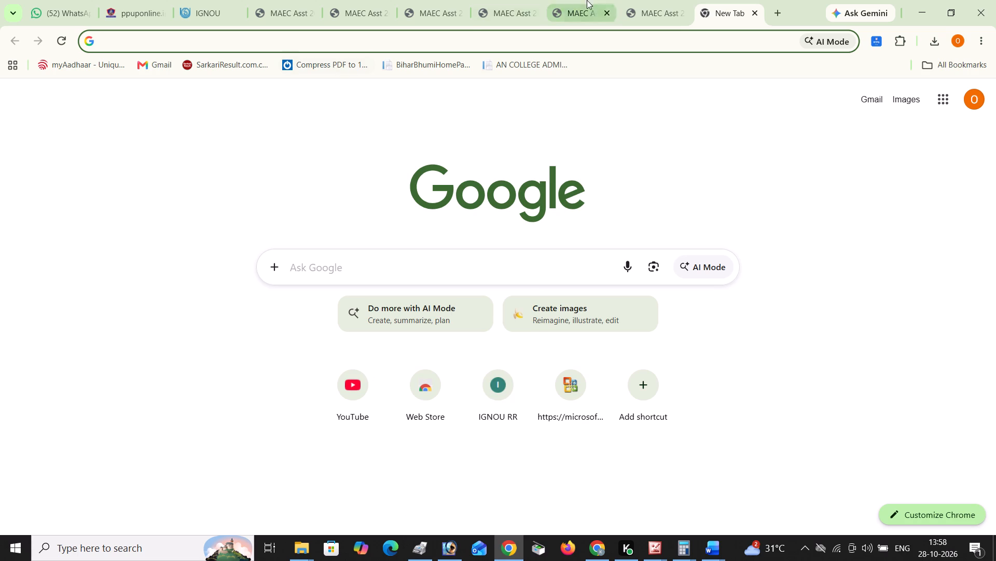
type("ig")
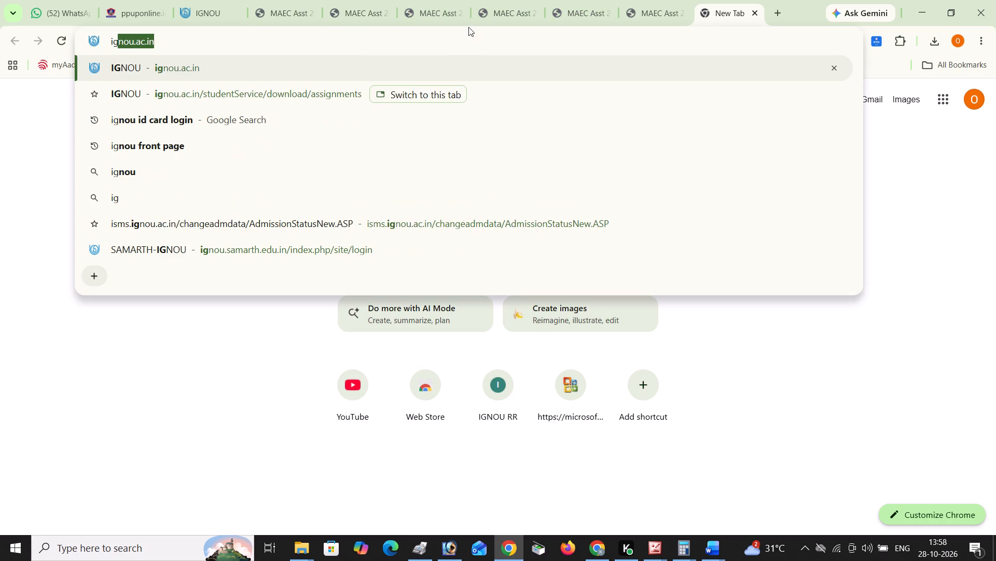
left_click(143, 148)
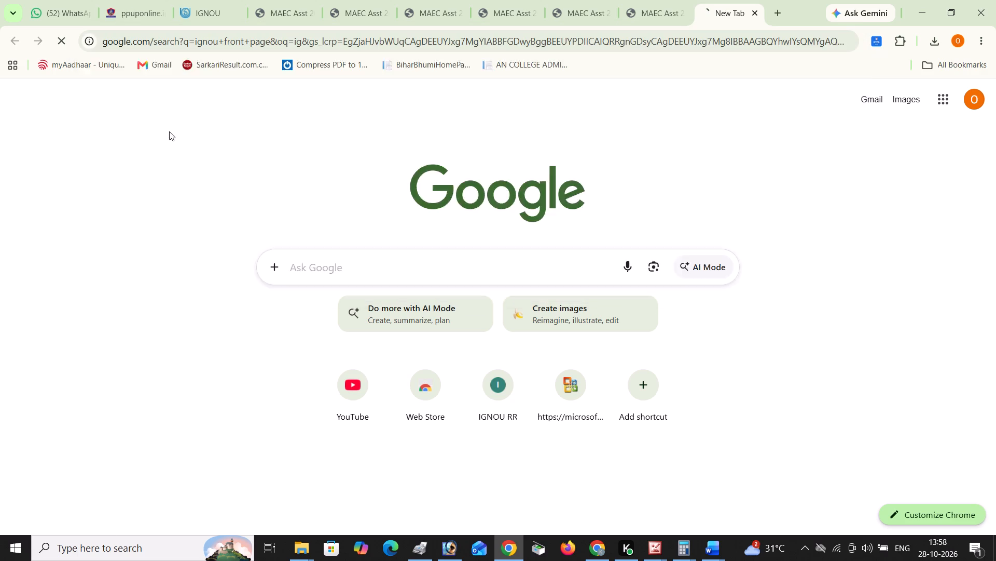
left_click(252, 226)
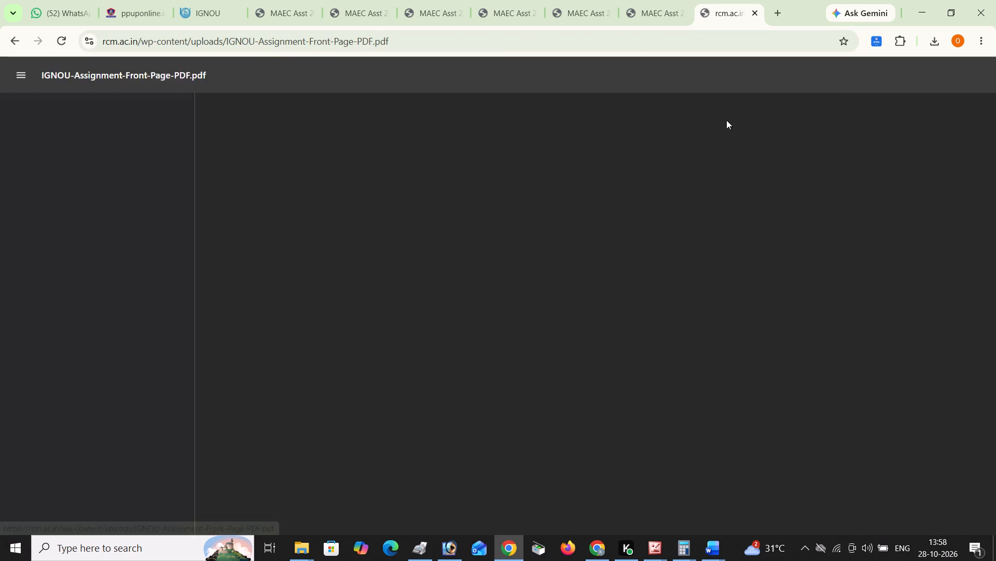
Print 10 copies of the IGNOU assignment front page on the Canon MF3010.
left_click(953, 74)
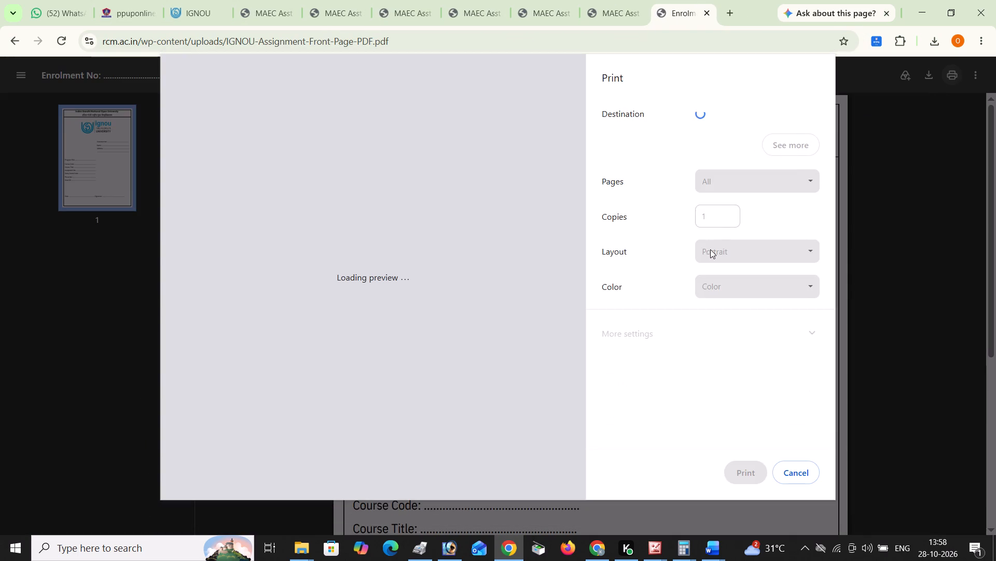
left_click(717, 216)
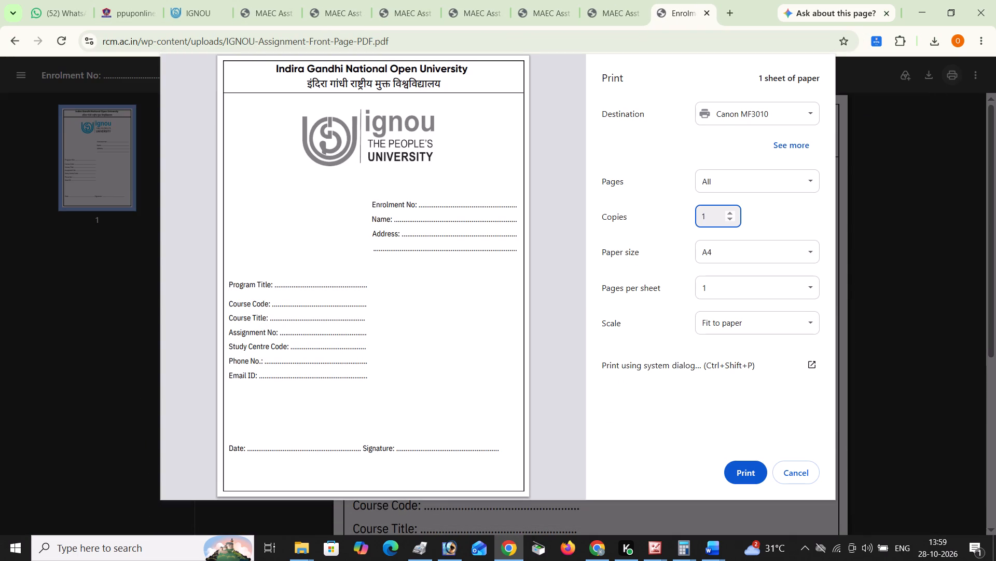
key("0")
left_click(754, 471)
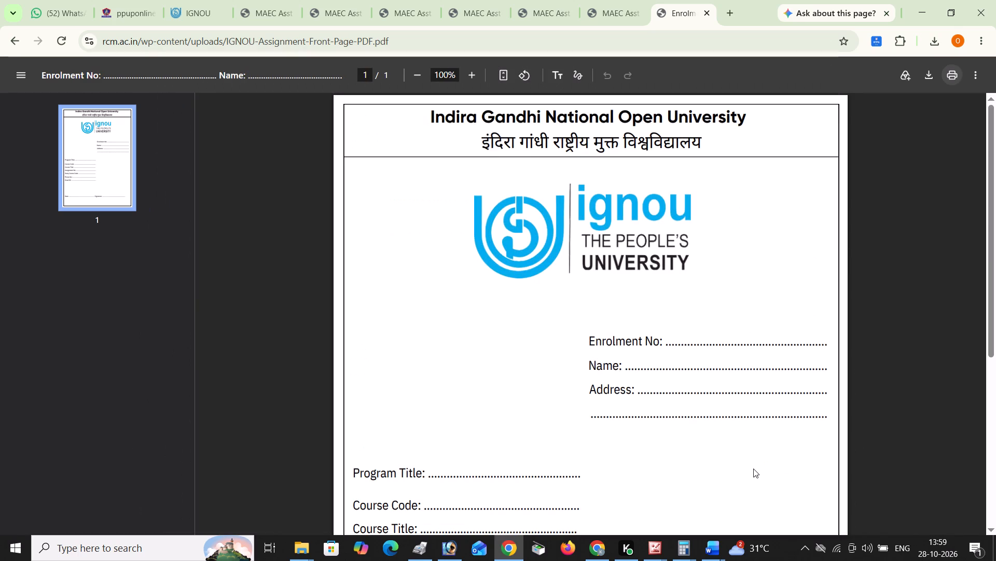
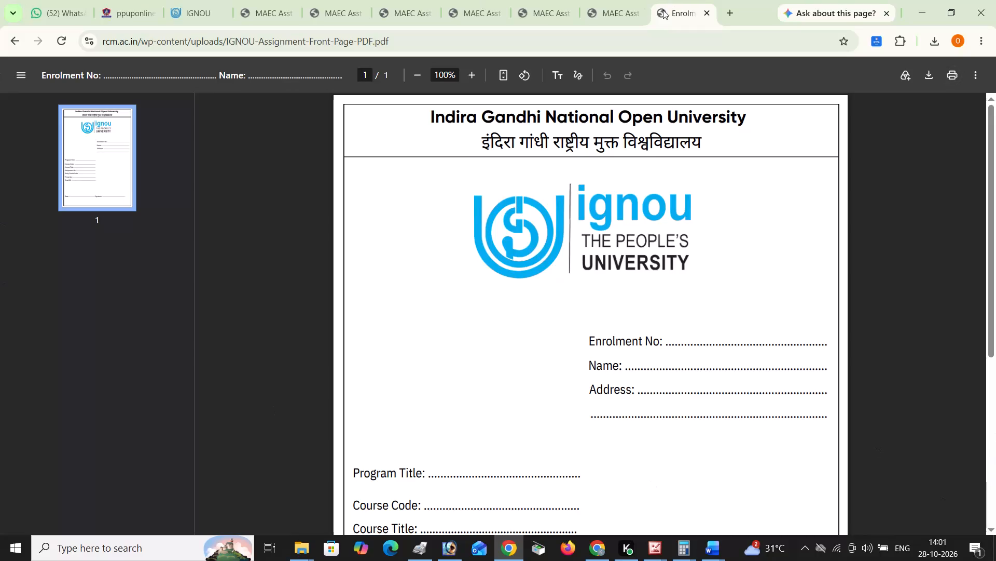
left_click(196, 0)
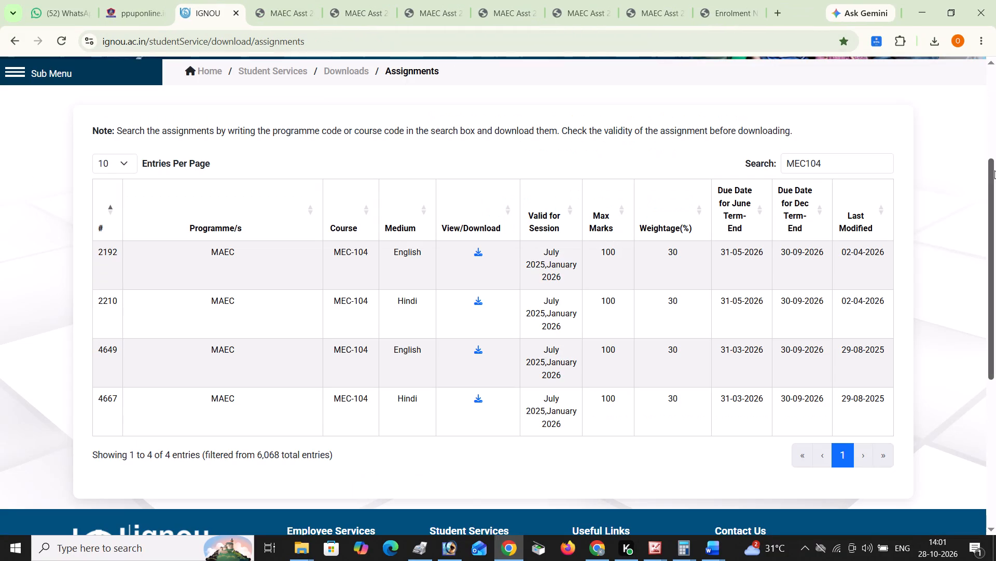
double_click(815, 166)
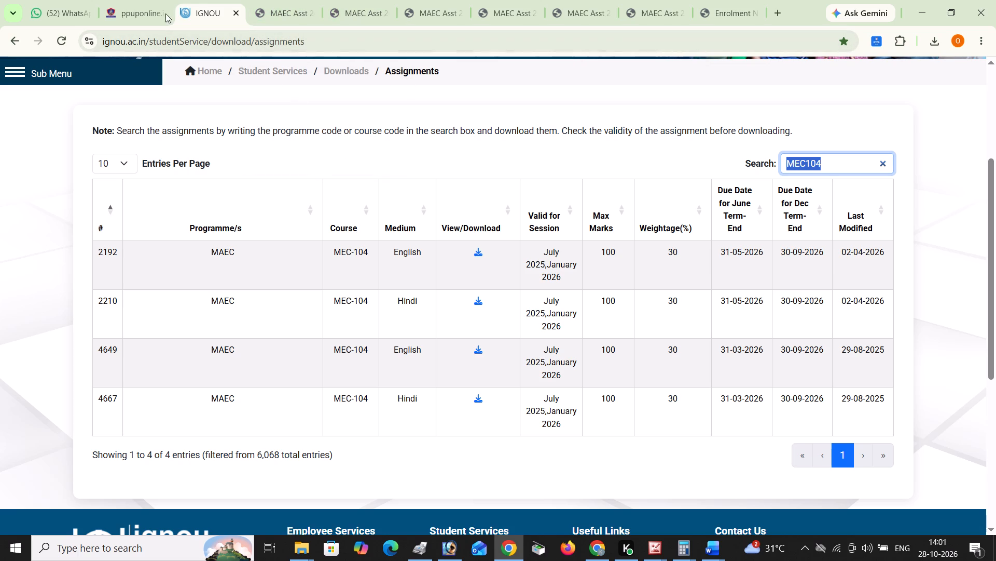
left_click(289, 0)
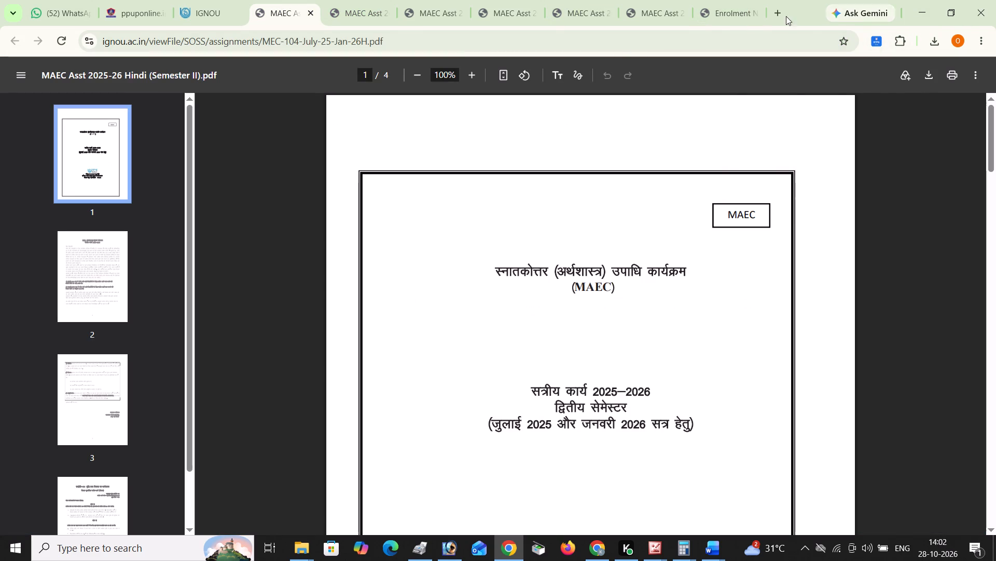
Close the IGNOU assignment front page PDF and all six MAEC assignment PDFs, keeping the IGNOU assignments download page open.
left_click(737, 6)
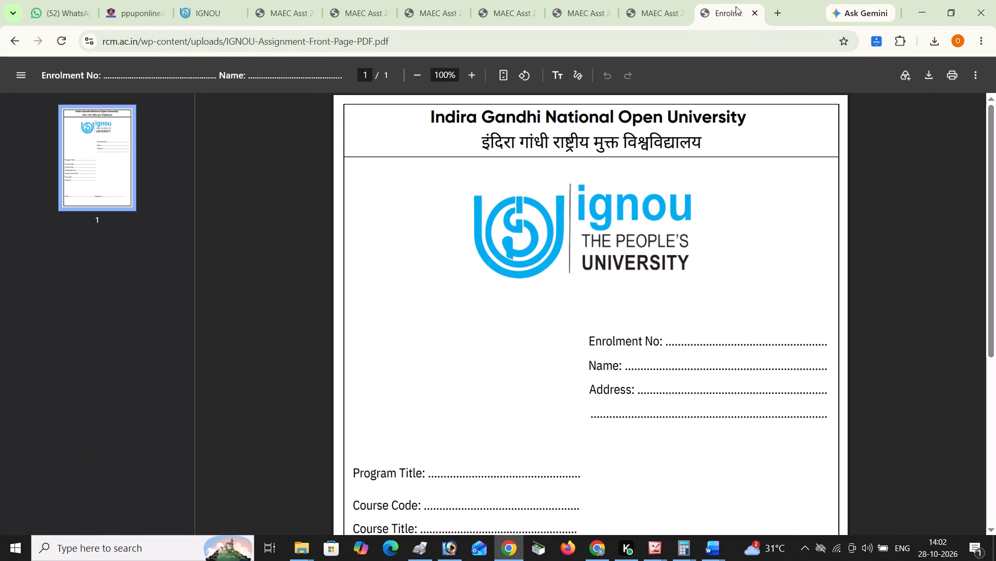
key("ctrl+w")
key("ctrl+w")
key("ctrl+w")
key("ctrl+w")
key("ctrl+w")
key("ctrl+w")
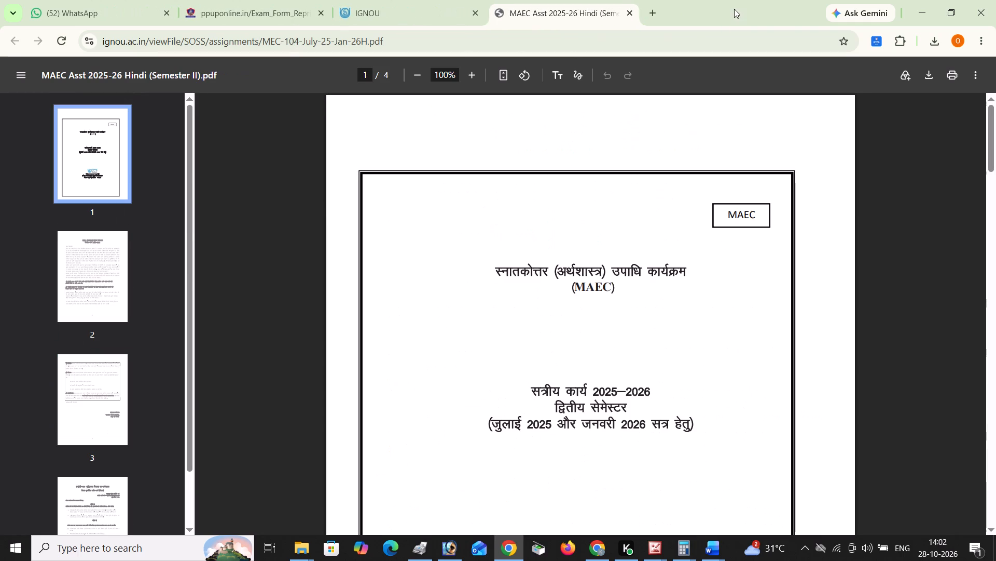
key("ctrl+w")
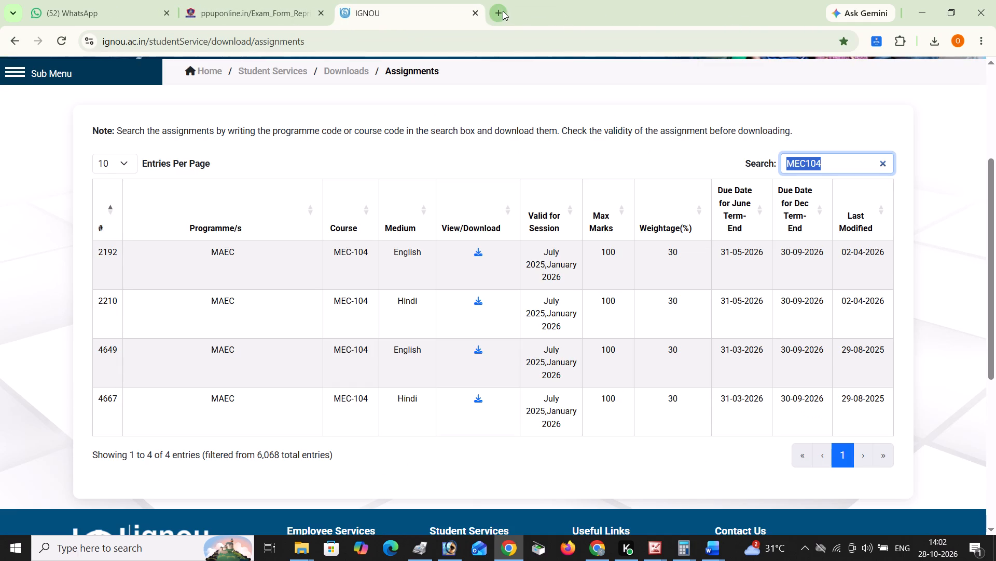
Open IGNOU's Know Your Admission/Registration Details page in a new tab from the bookmark UUUUU.
left_click(503, 11)
left_click(956, 64)
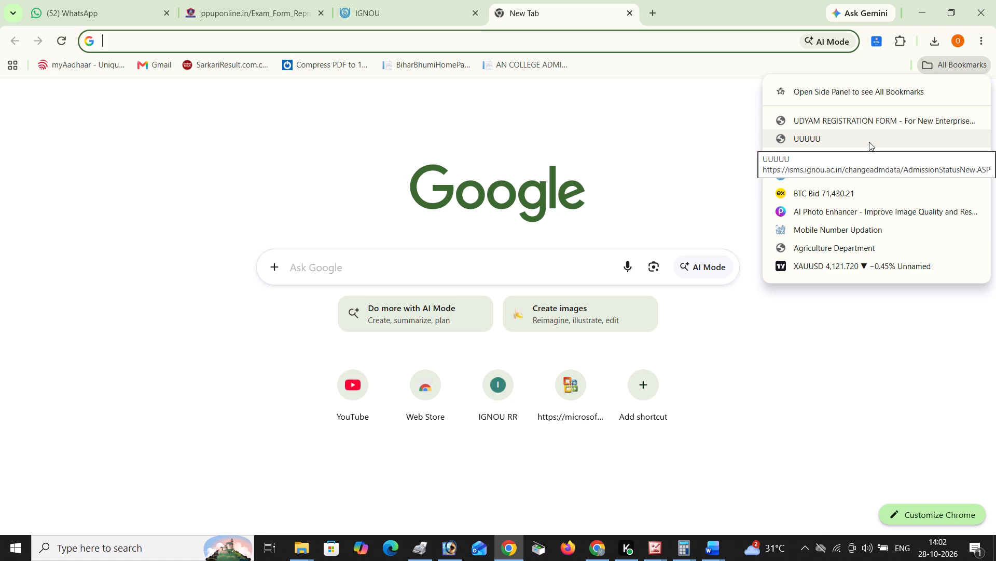
left_click(839, 142)
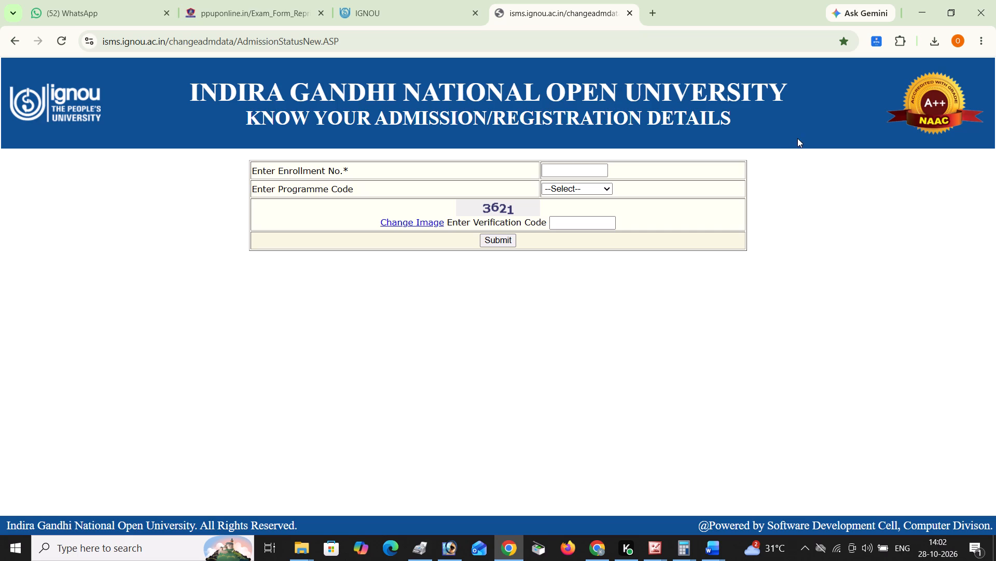
Start filling in the enrollment number on the admission/registration details form.
left_click(574, 171)
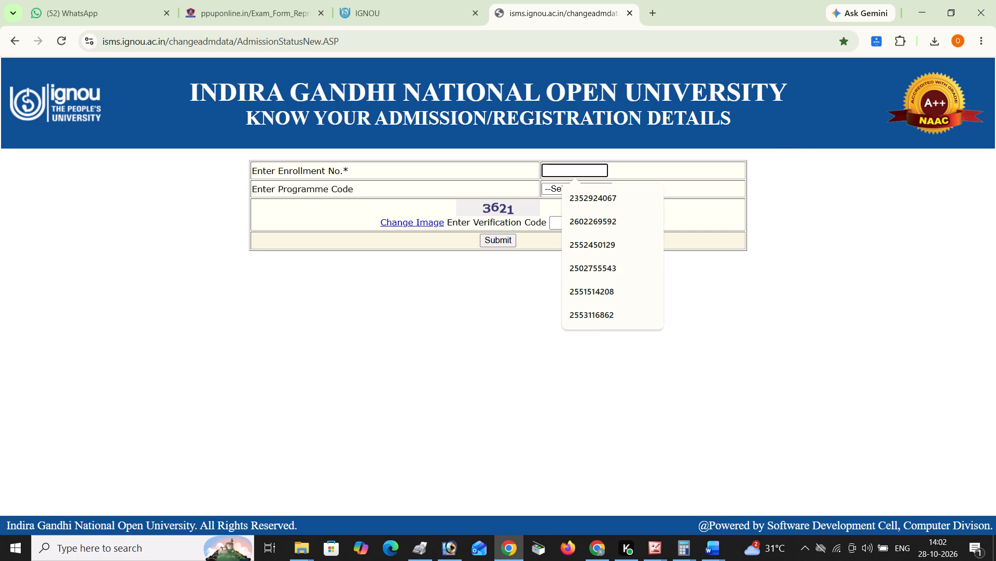
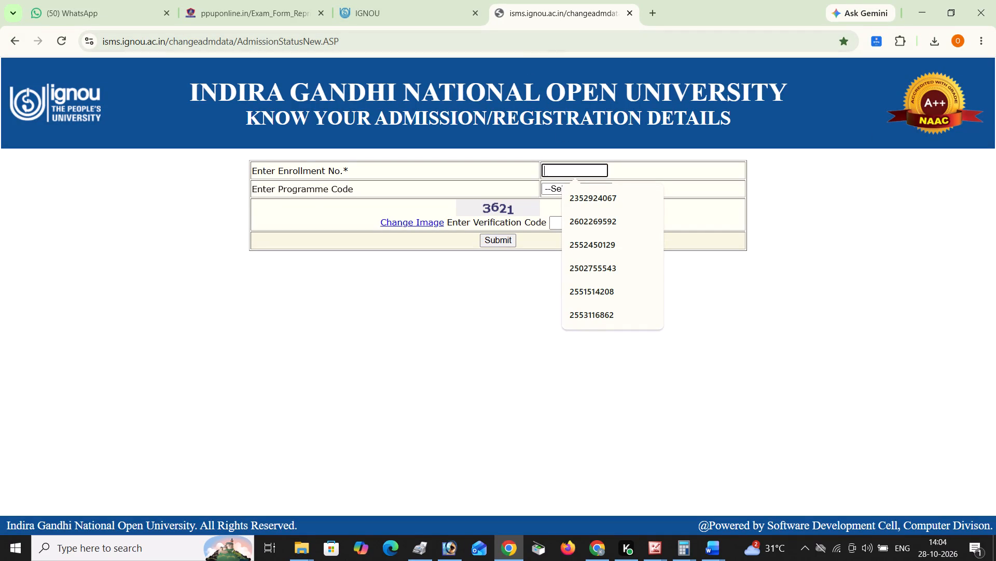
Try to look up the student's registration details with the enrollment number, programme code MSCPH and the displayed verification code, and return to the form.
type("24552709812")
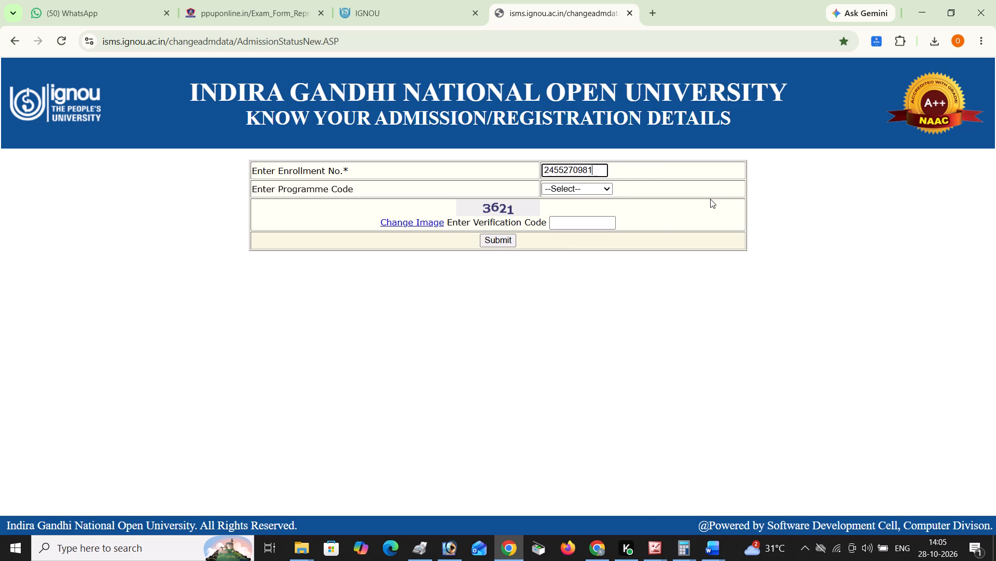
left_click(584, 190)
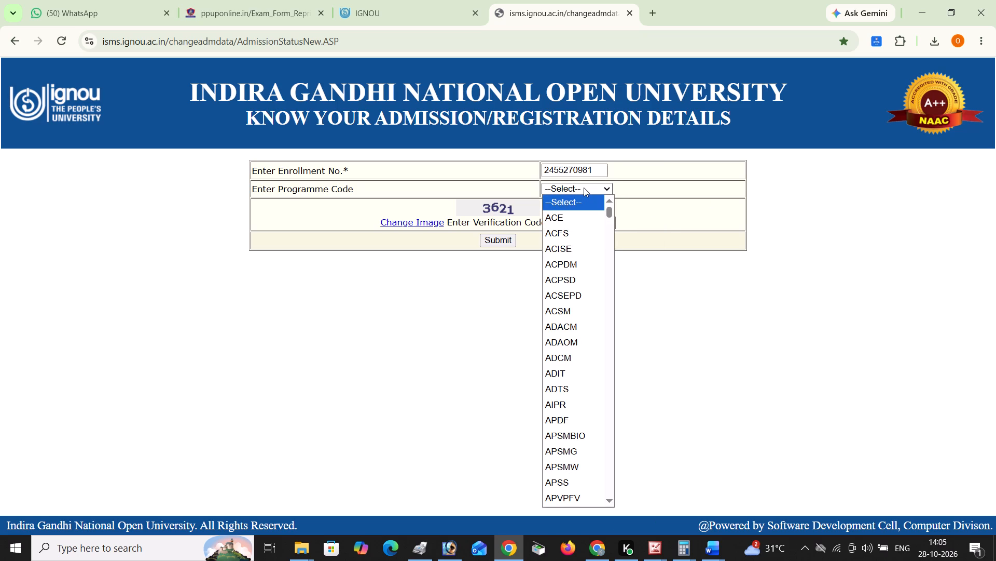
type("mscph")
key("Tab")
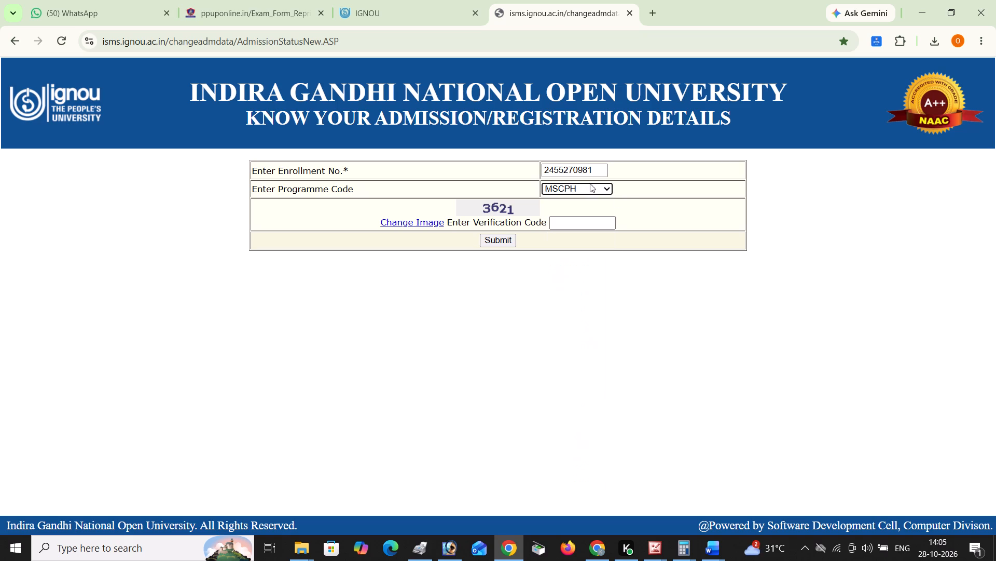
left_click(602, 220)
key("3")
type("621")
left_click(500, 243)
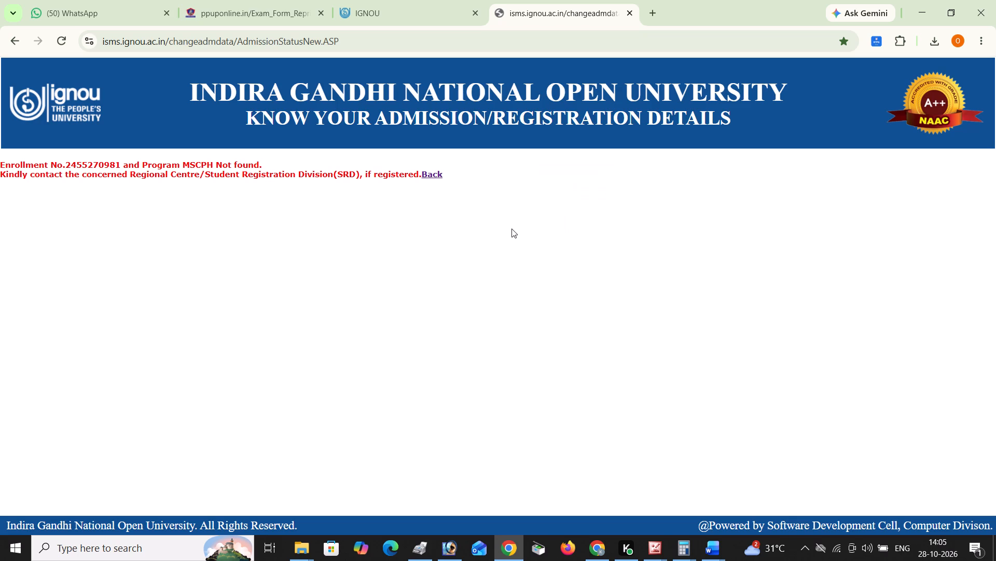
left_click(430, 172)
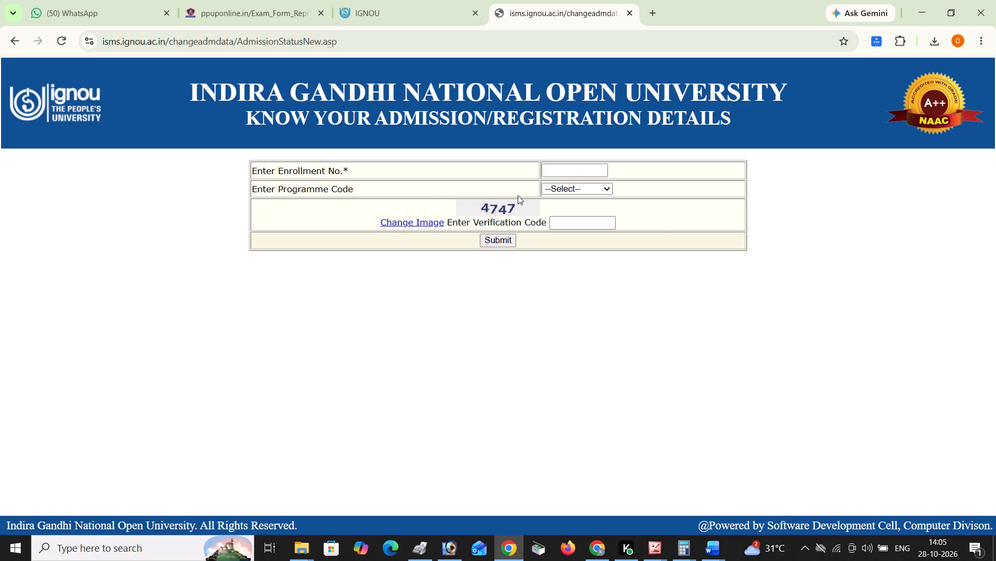
Submit the admission/registration details form with the student's correct enrollment number, programme code MSCPH and the displayed verification code.
left_click(569, 172)
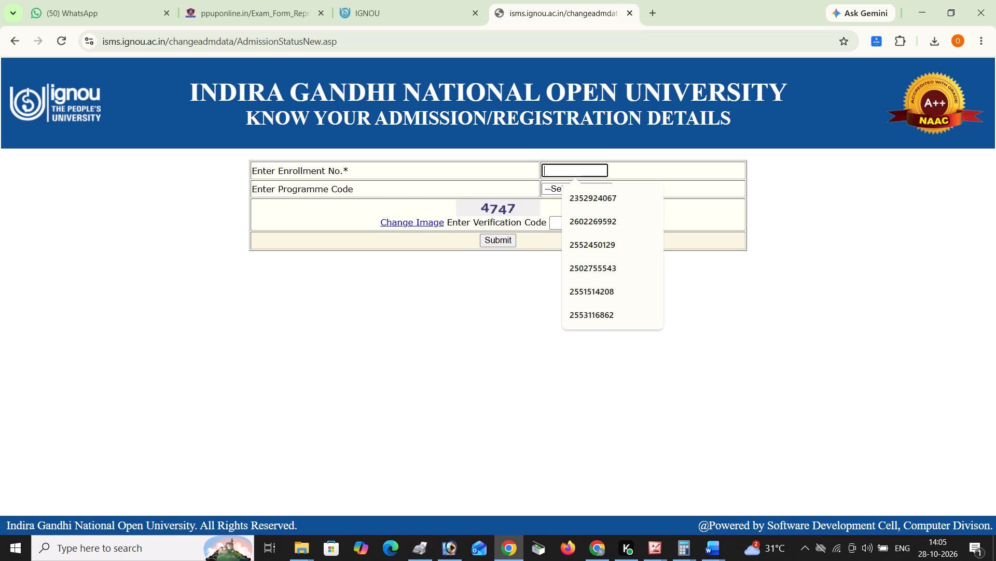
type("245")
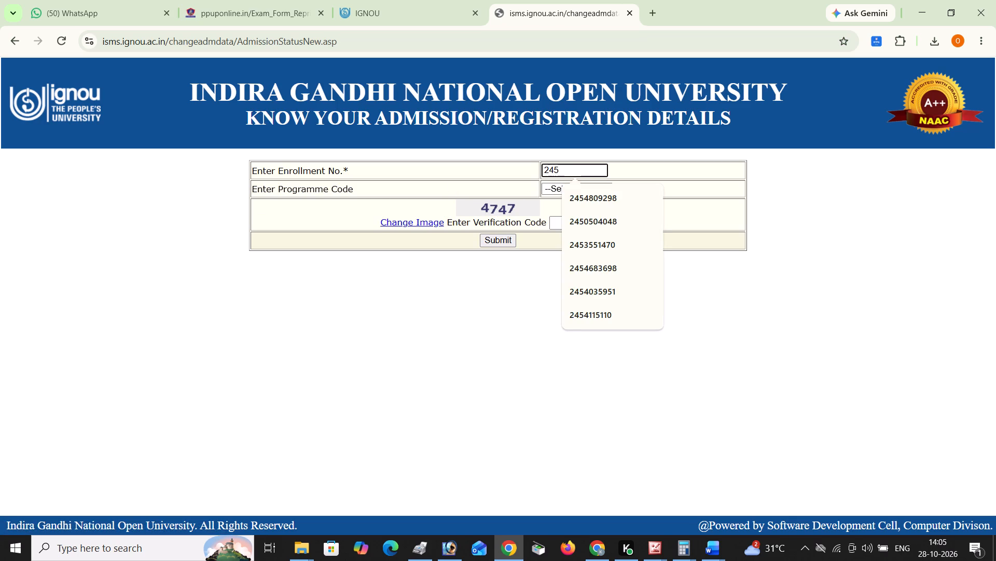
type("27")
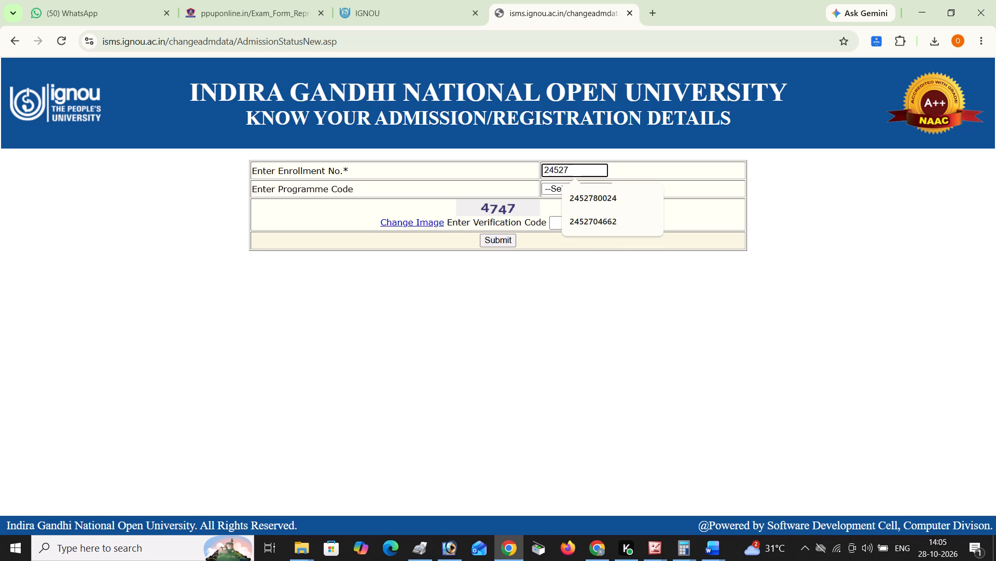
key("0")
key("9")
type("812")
left_click(576, 192)
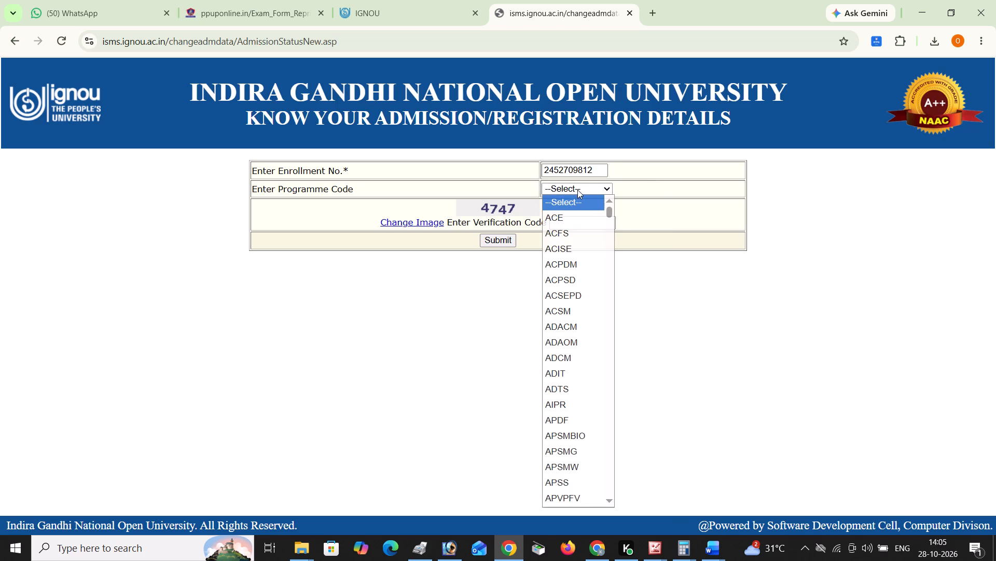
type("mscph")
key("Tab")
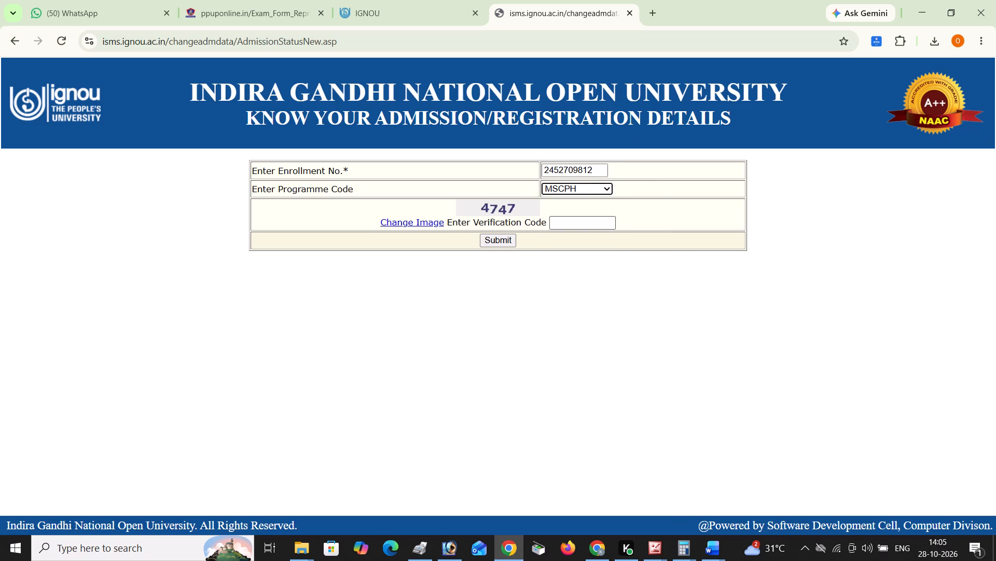
left_click(575, 223)
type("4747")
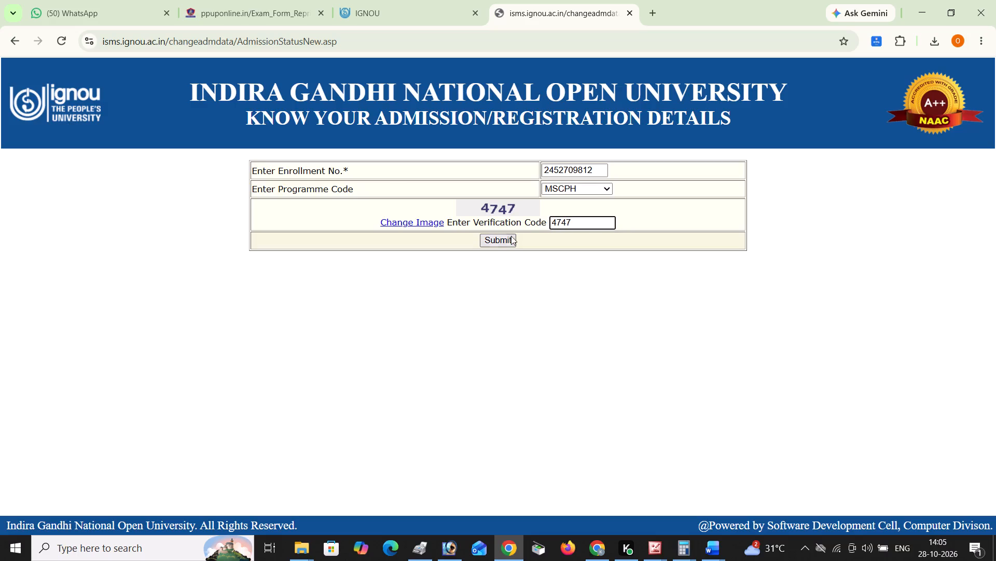
left_click(503, 241)
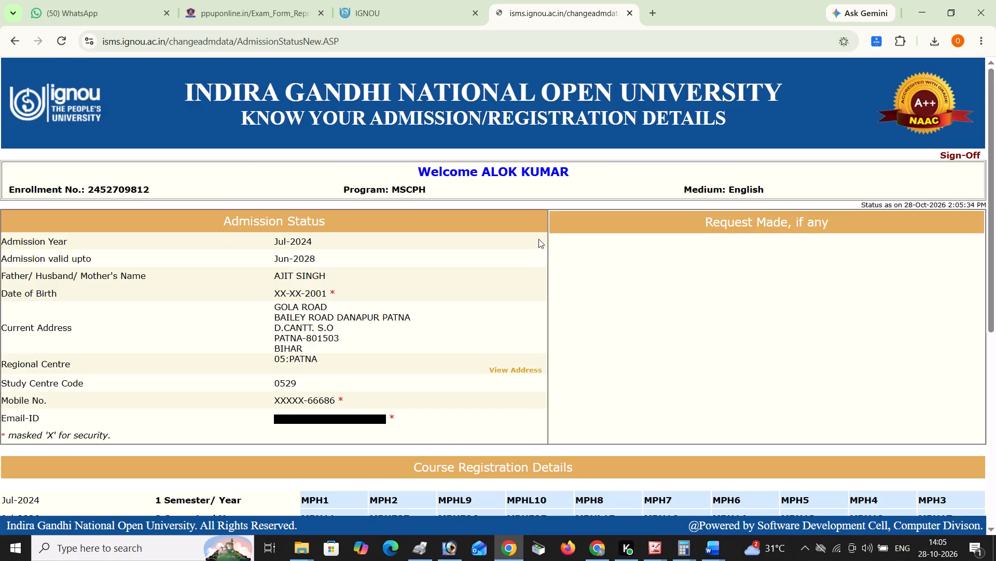
Copy course code MPH3 from the registration details, search the IGNOU assignments page for it, and open the MSCPH MPH-003 English assignment.
scroll(499, 278, "down", 2)
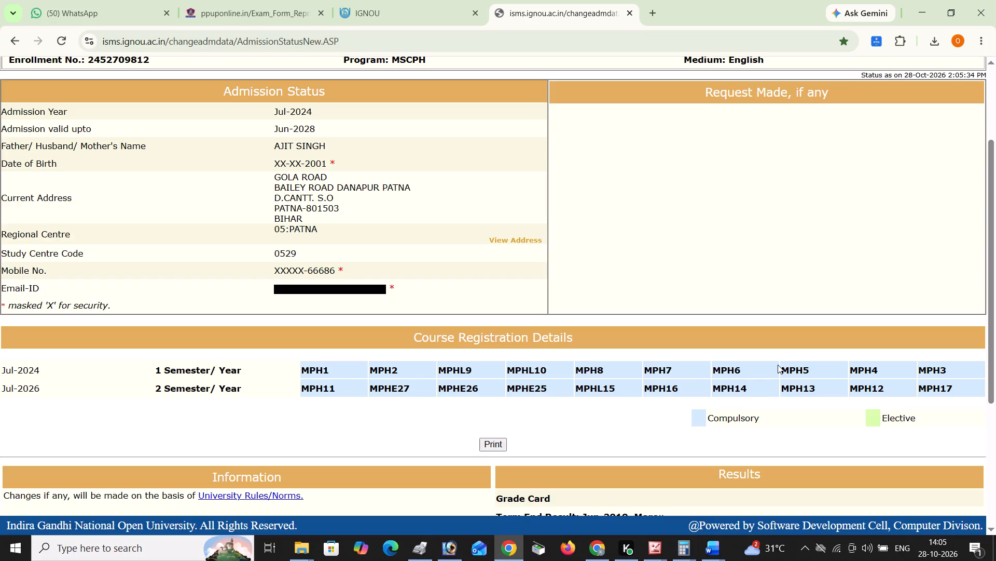
double_click(936, 369)
key("ctrl+c")
left_click(431, 5)
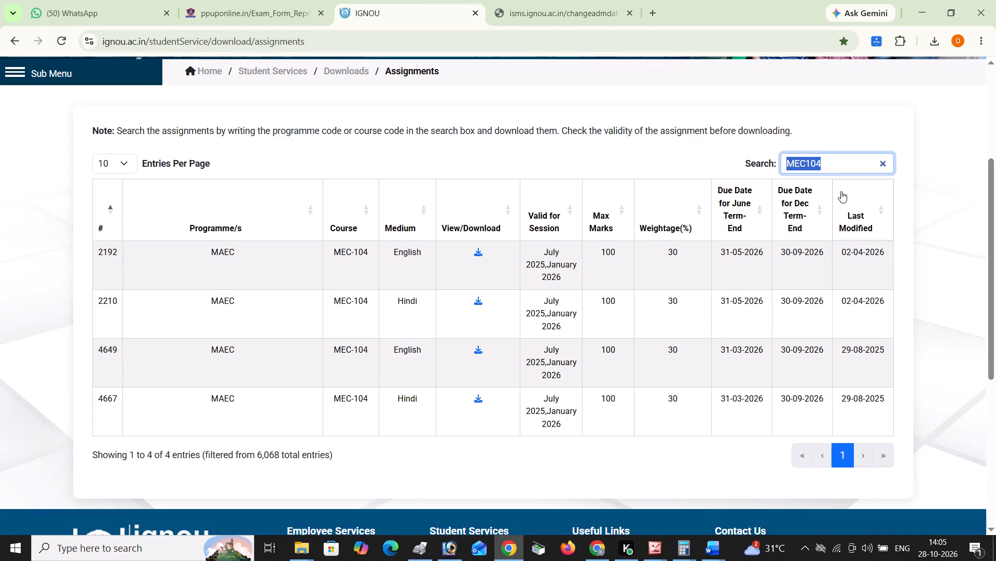
key("ctrl+v")
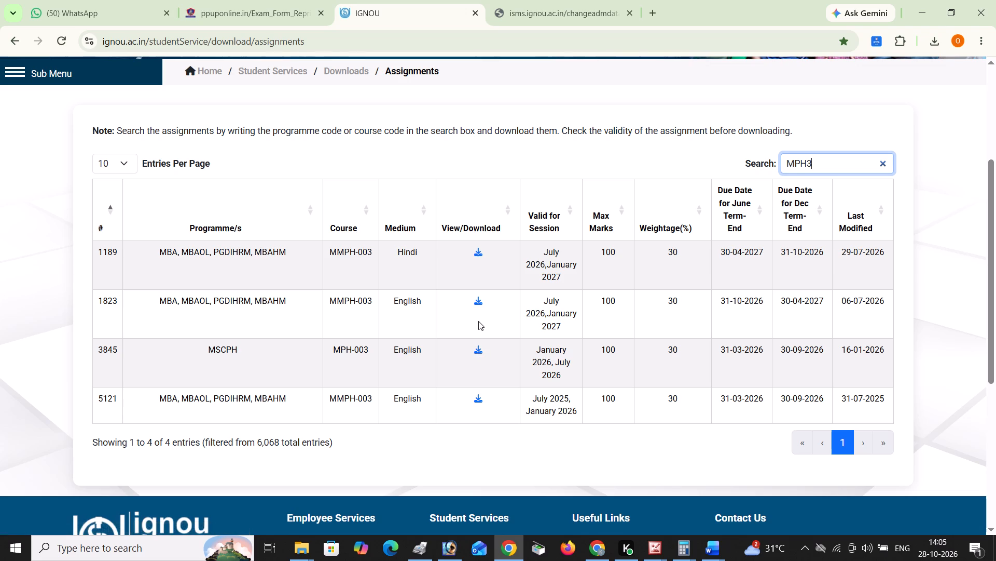
left_click(478, 348)
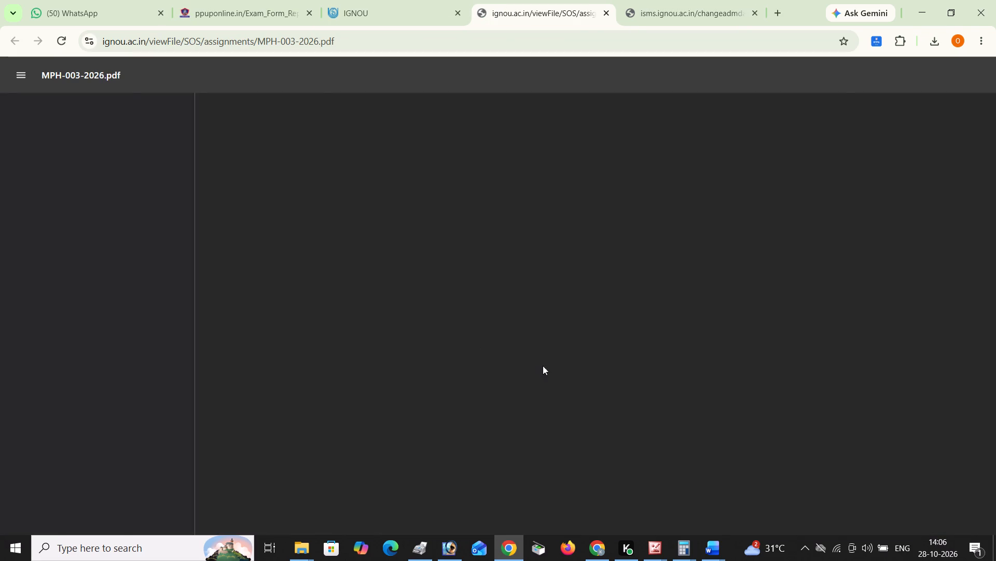
Examine the pages of the MPH-003 assignment PDF to find where the tutor marked assignment questions begin.
scroll(545, 381, "down", 19)
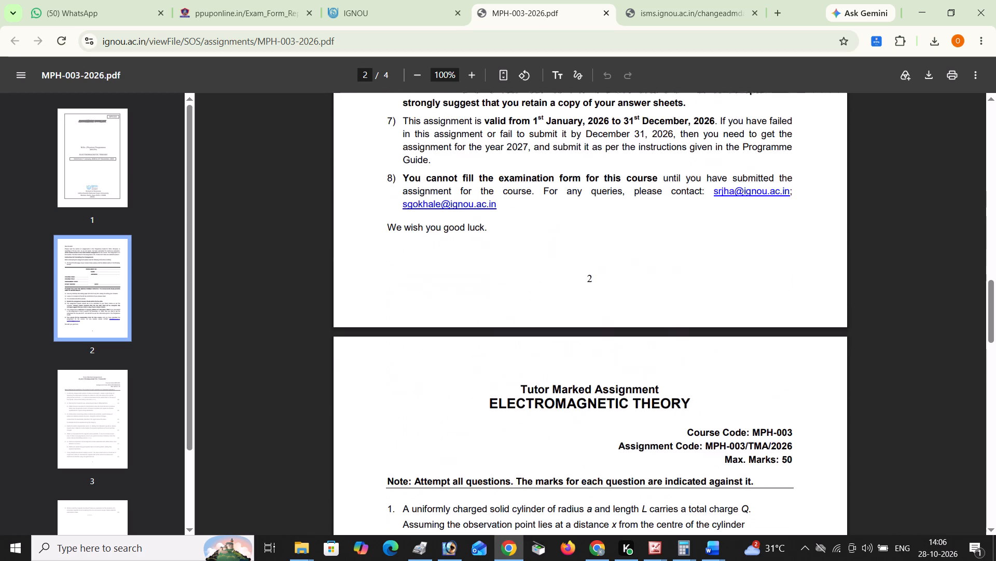
scroll(556, 393, "down", 3)
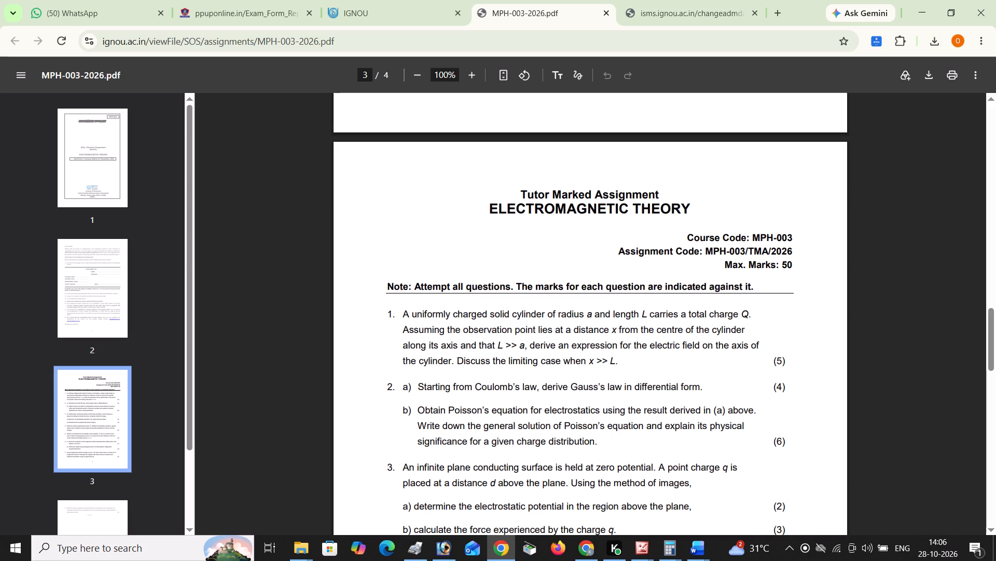
left_click(422, 1)
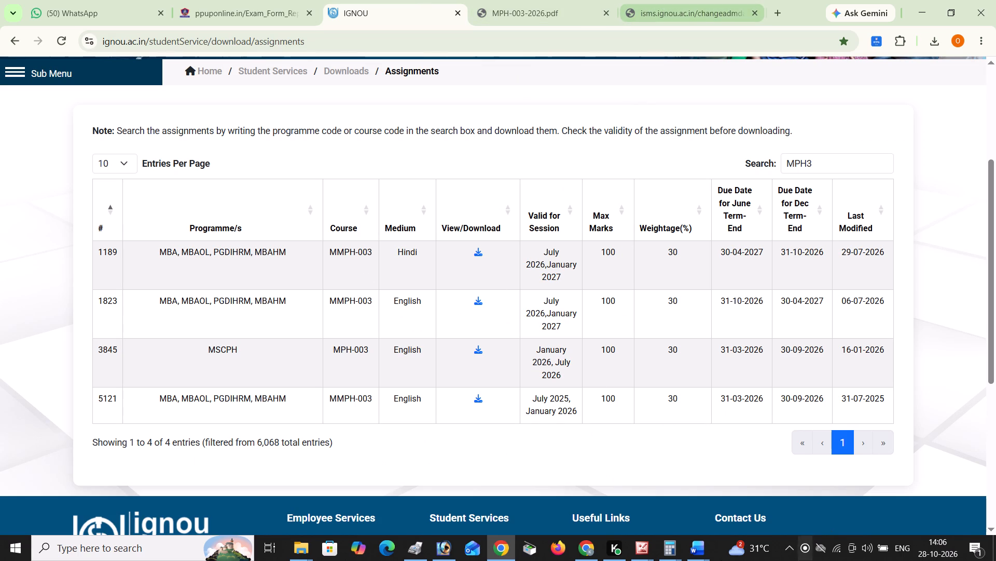
left_click(515, 0)
scroll(204, 288, "down", 1)
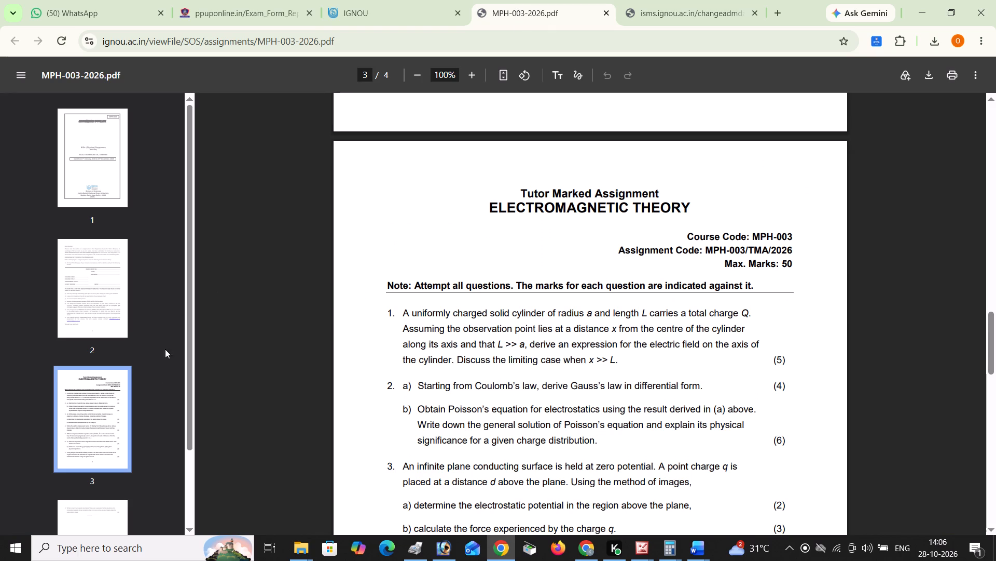
left_click(92, 297)
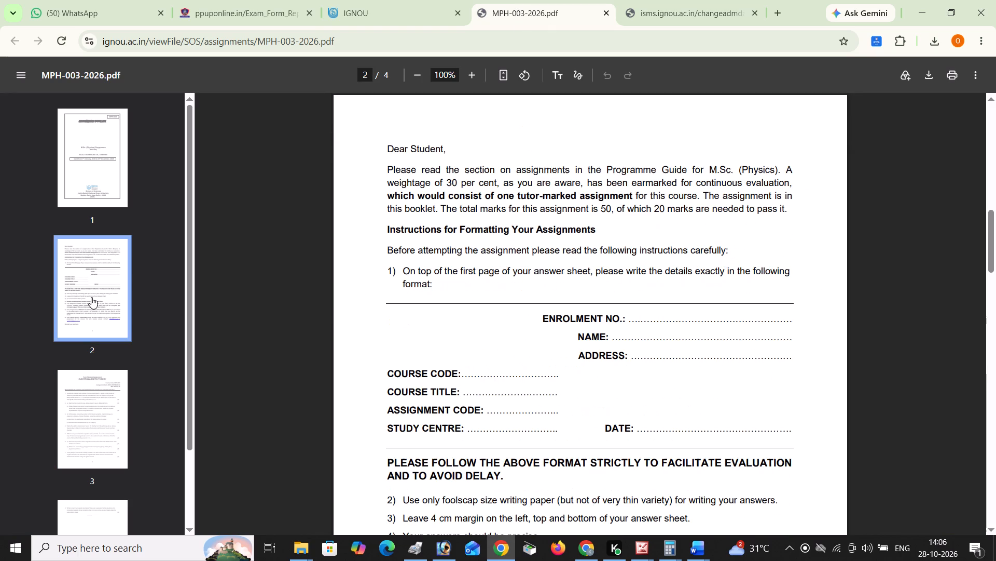
left_click(105, 389)
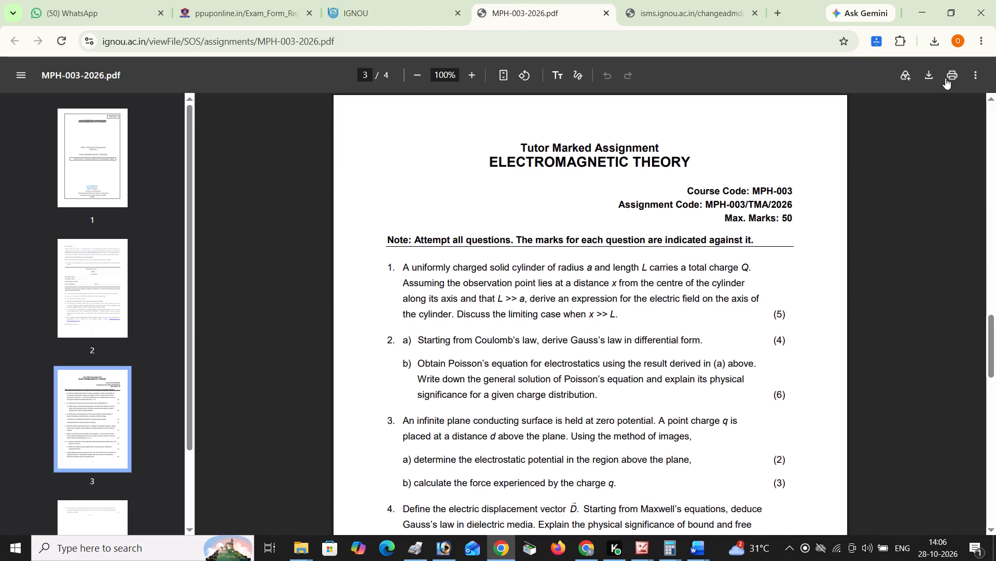
Print the MPH-003 assignment PDF on the Canon MF3010 with the custom page range 3- (page 3 to the end).
left_click(950, 75)
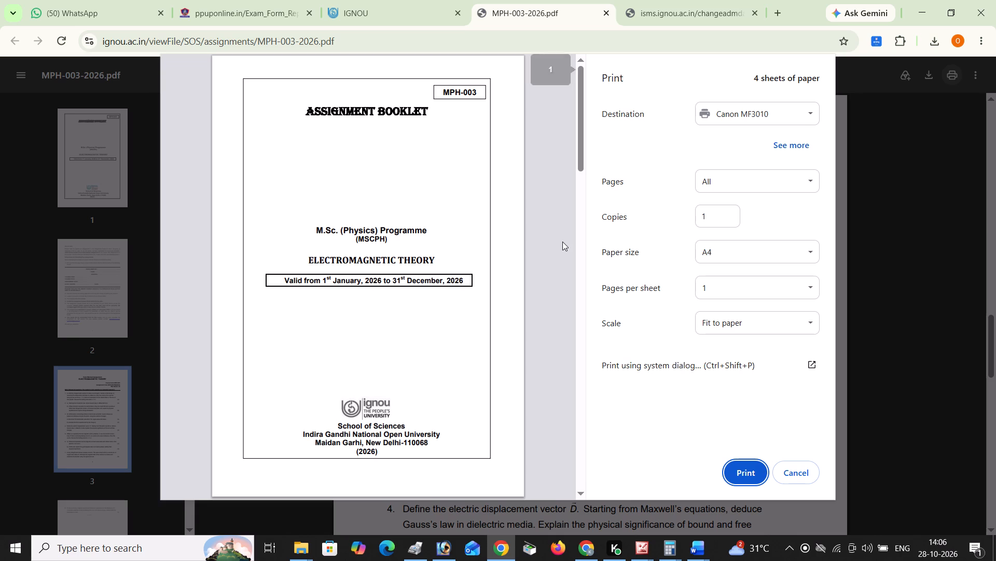
left_click(743, 188)
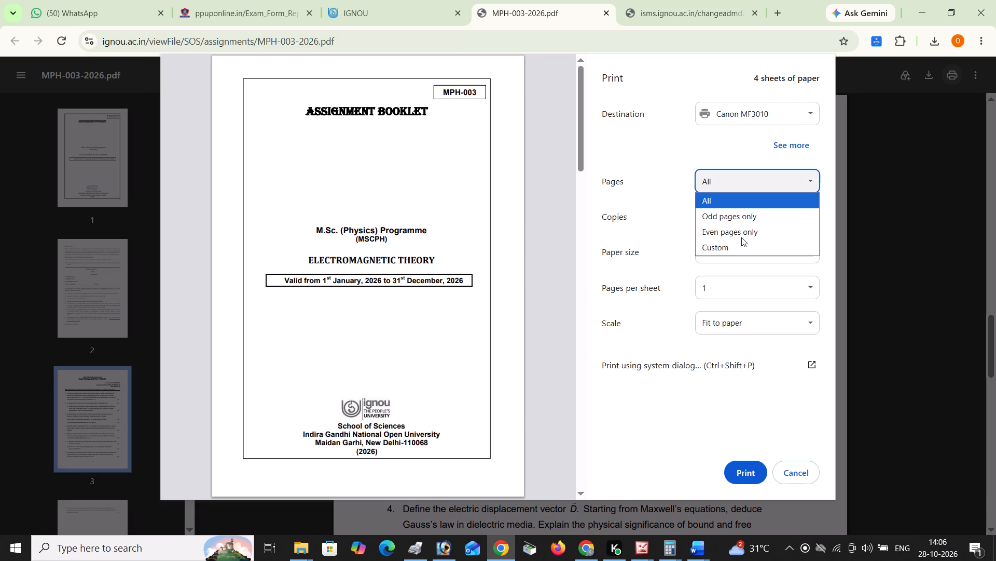
left_click(741, 245)
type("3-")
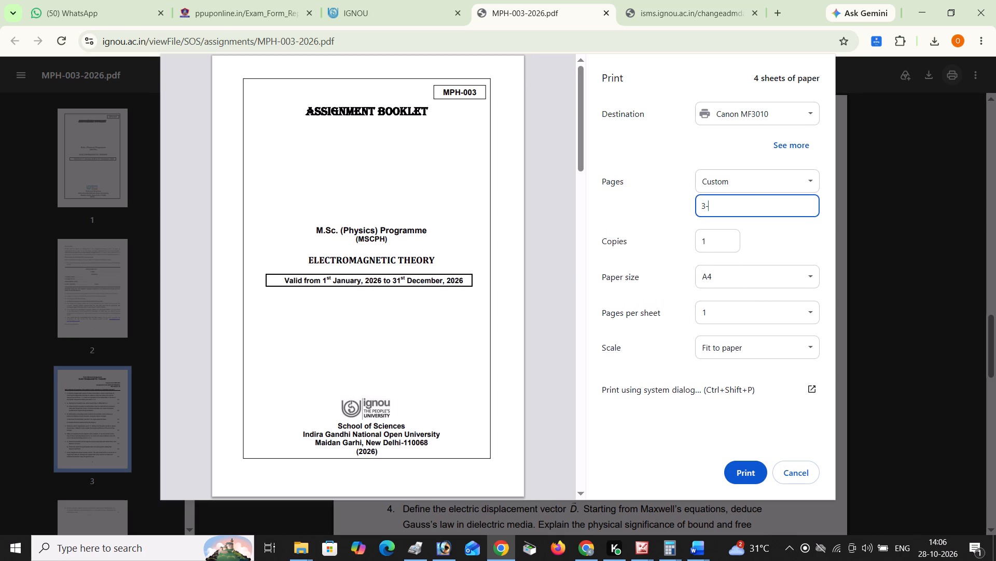
scroll(545, 304, "down", 15)
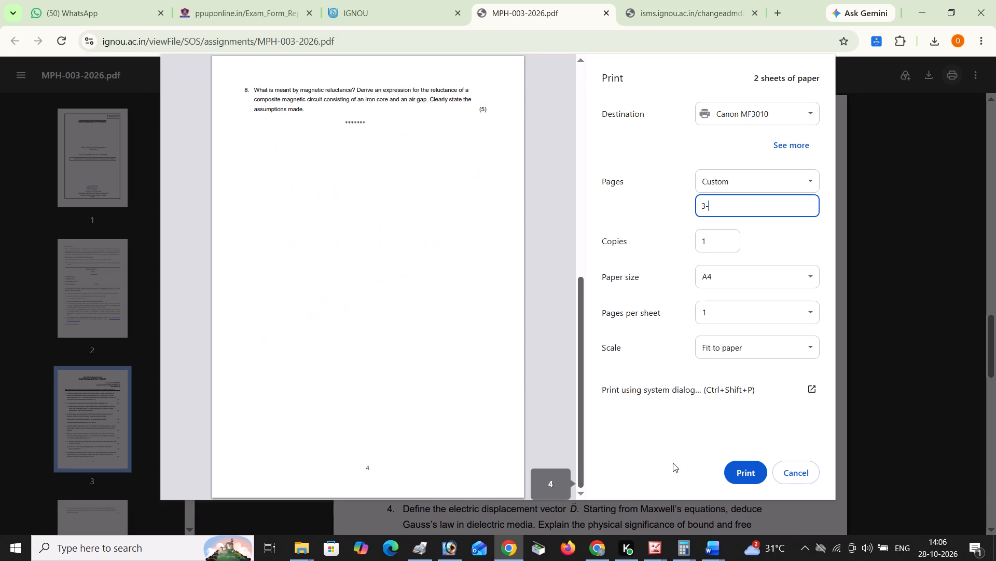
left_click(746, 471)
Move the registration details tab directly before the IGNOU assignments tab.
left_click(386, 2)
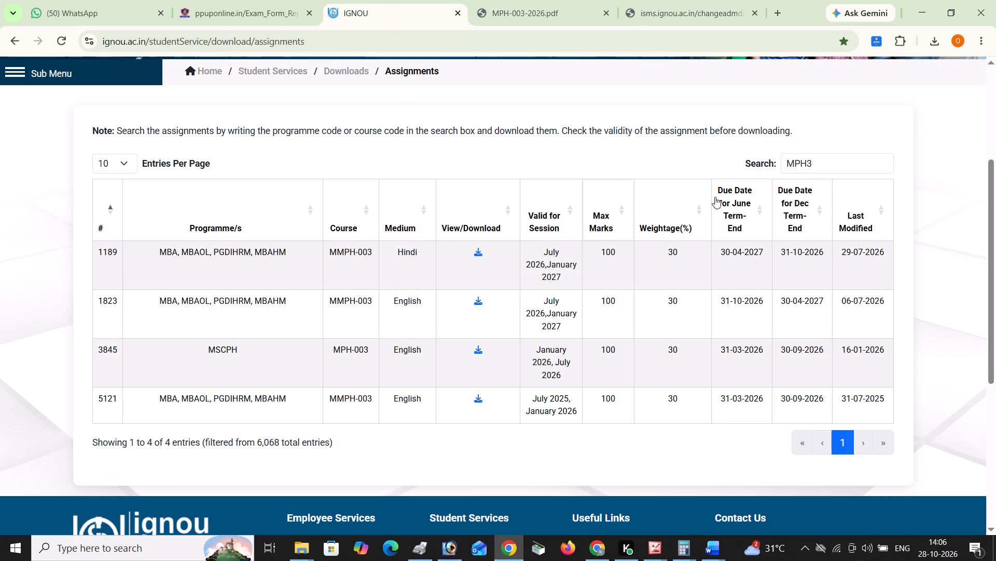
scroll(728, 193, "up", 1)
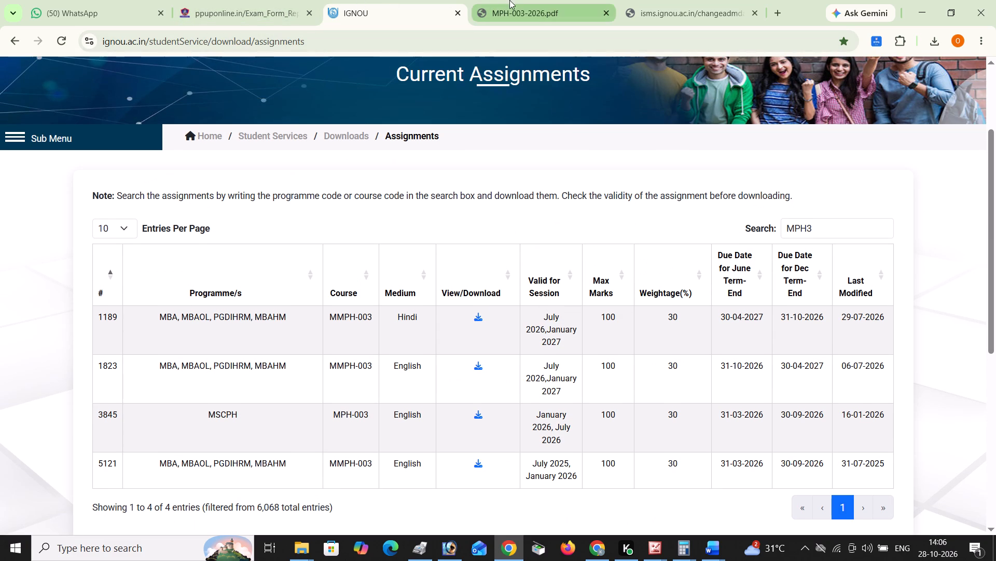
left_click_drag(676, 14, 328, 17)
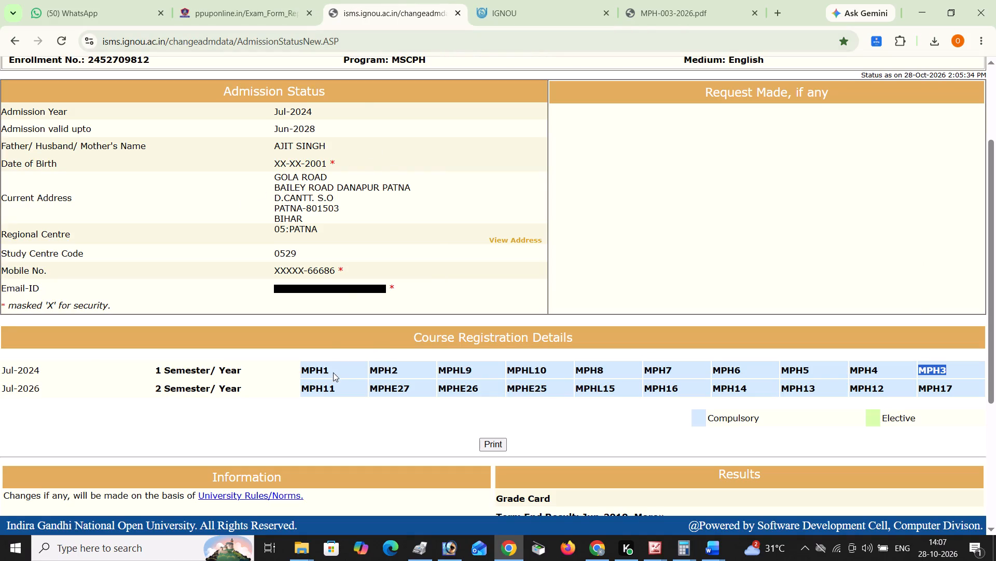
Copy course code MPH1 from the registration details, search the assignments page for it, and open the MSCPH MPH-001 English assignment.
double_click(313, 371)
key("ctrl+c")
left_click(540, 0)
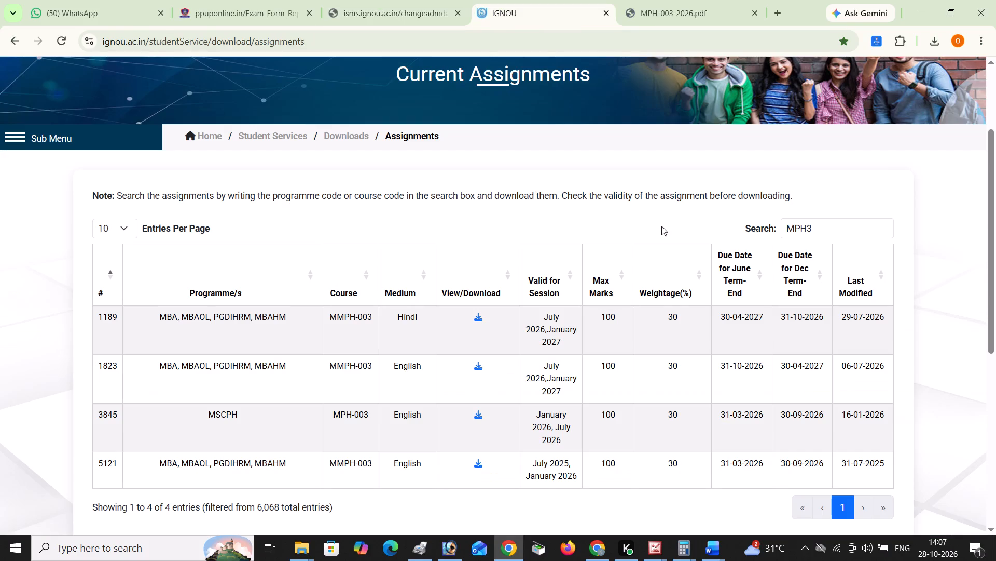
double_click(793, 224)
key("ctrl+v")
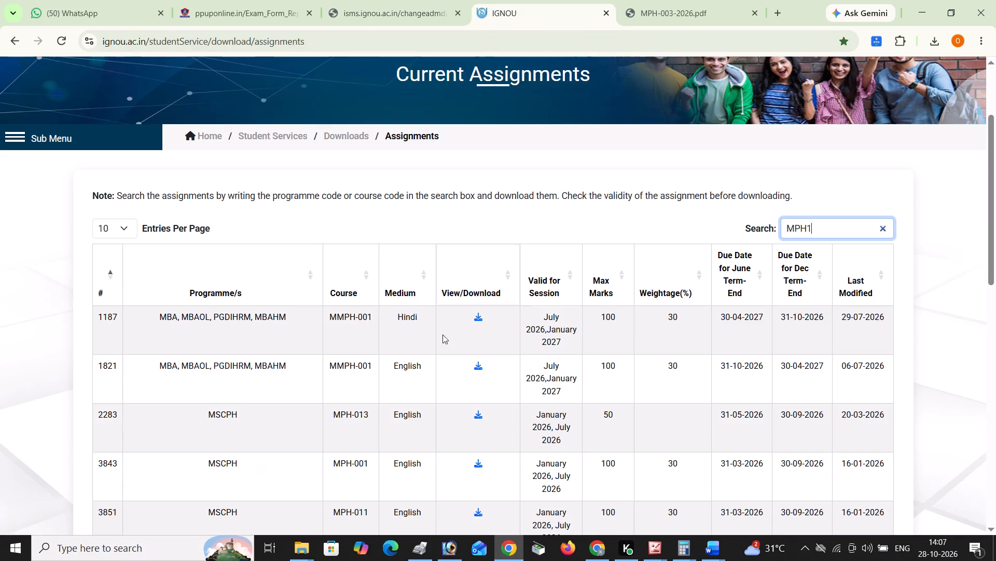
scroll(521, 388, "down", 1)
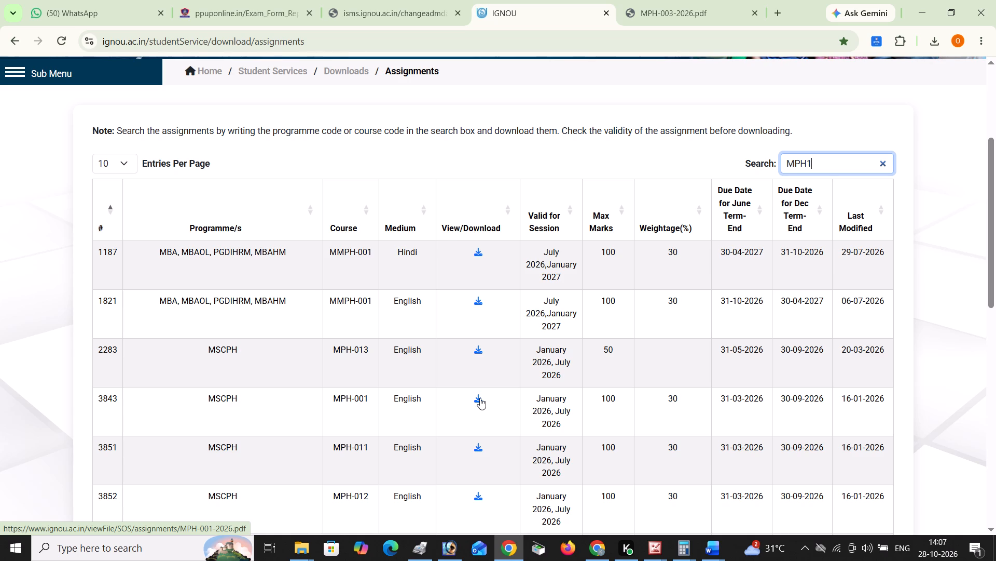
left_click(480, 398)
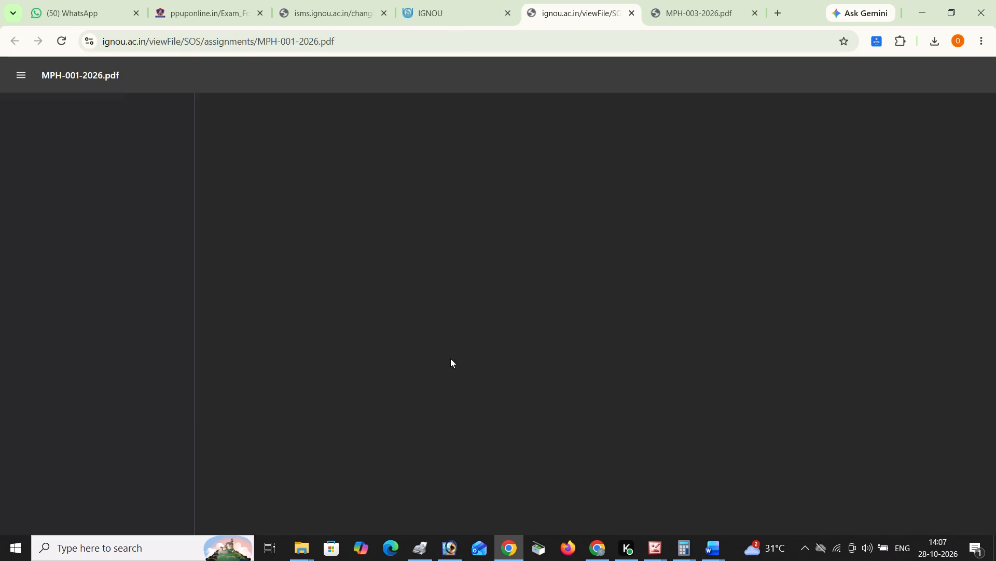
Find where the questions begin in the MPH-001 assignment PDF and print it on the Canon MF3010 with custom page range 3-.
scroll(639, 289, "down", 5)
scroll(633, 332, "down", 8)
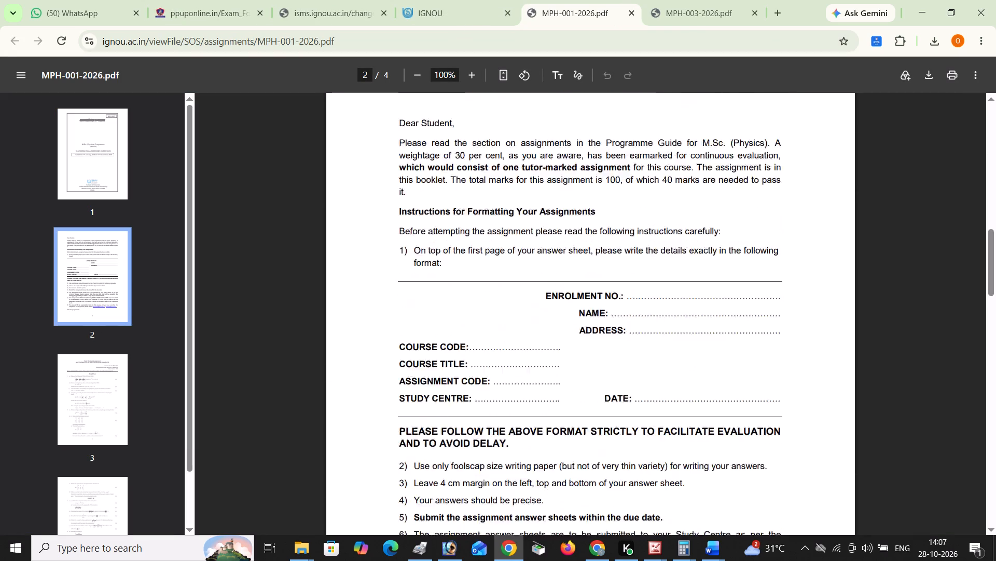
scroll(630, 344, "down", 8)
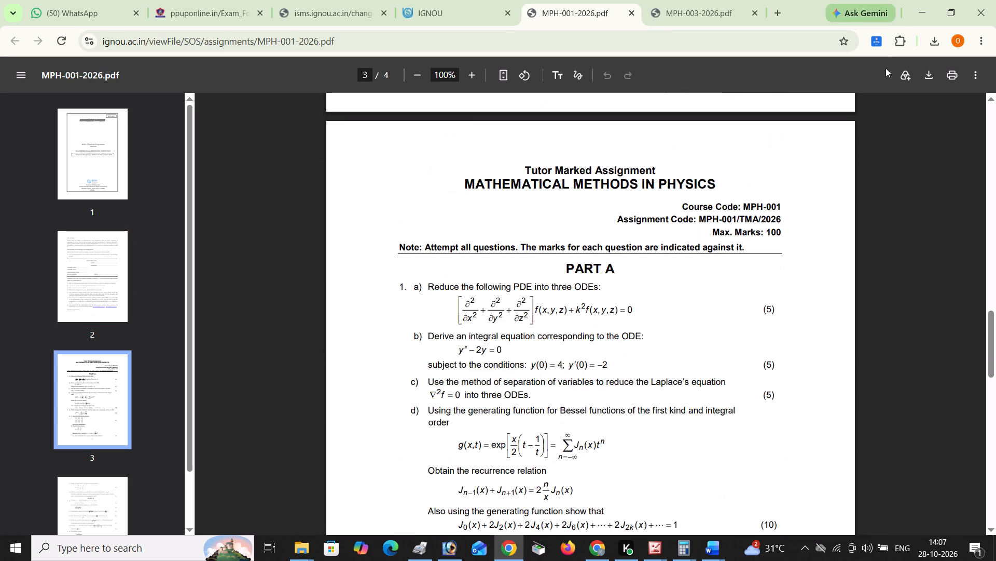
left_click(951, 77)
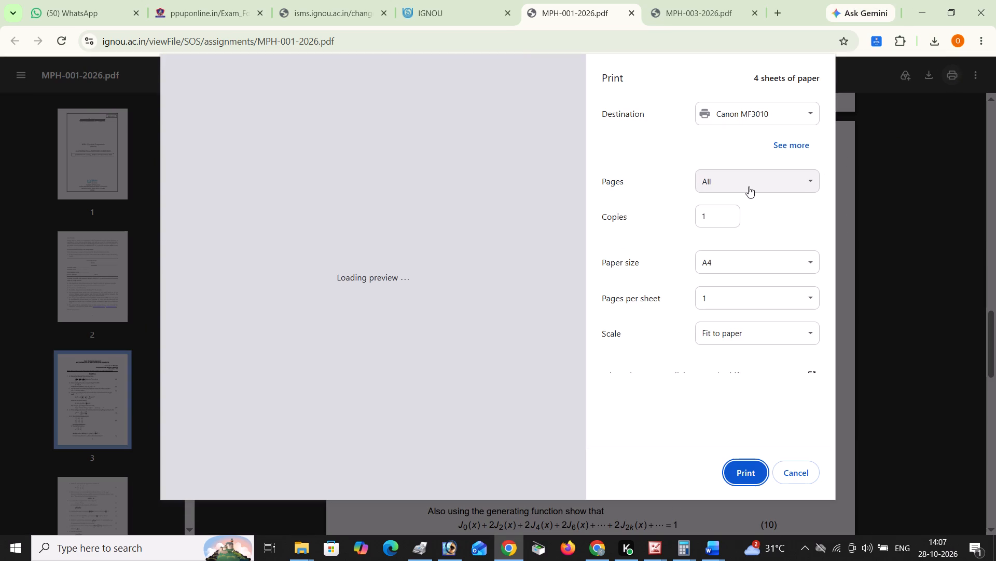
left_click(749, 186)
left_click(760, 251)
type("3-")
scroll(420, 223, "down", 12)
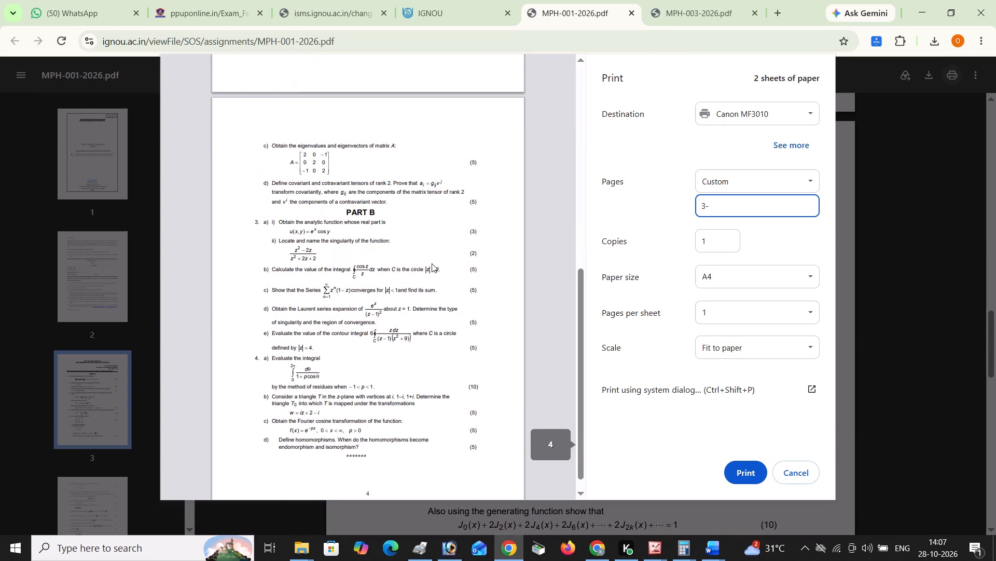
scroll(432, 263, "down", 8)
scroll(683, 420, "up", 1)
left_click(749, 469)
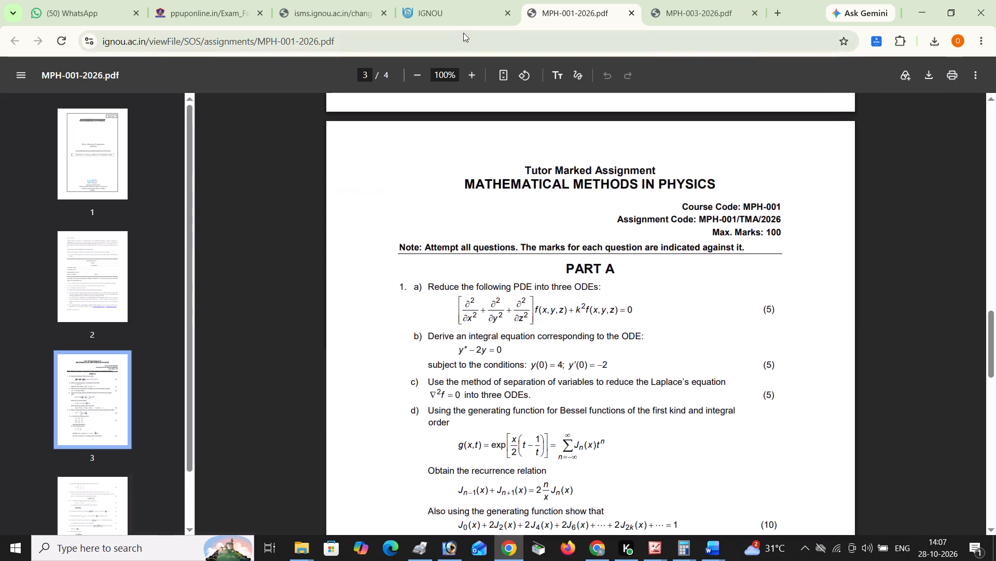
Copy course code MPH2 from the registration details, search the assignments page for it, and open the MSCPH MPH-002 English assignment.
left_click(461, 9)
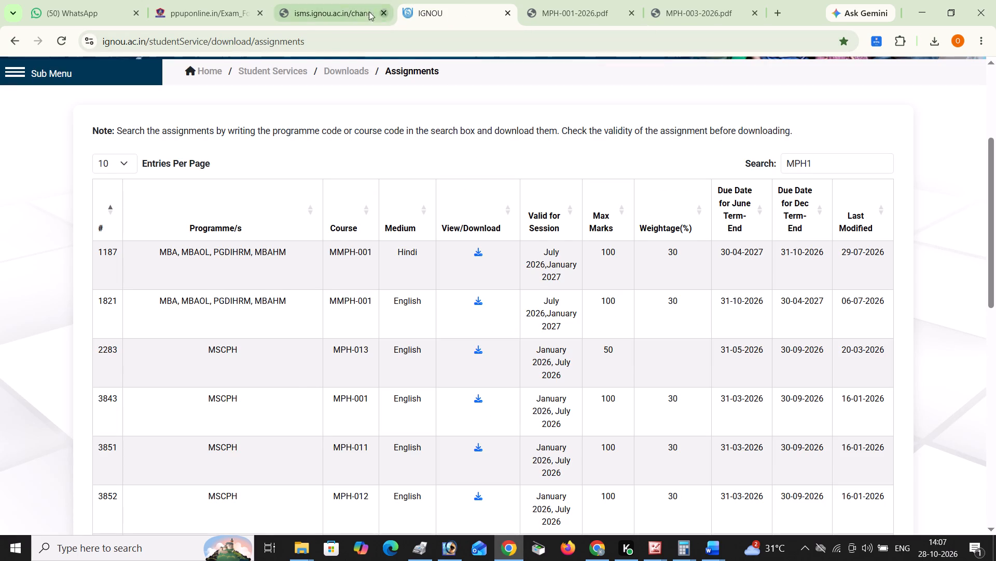
left_click(345, 11)
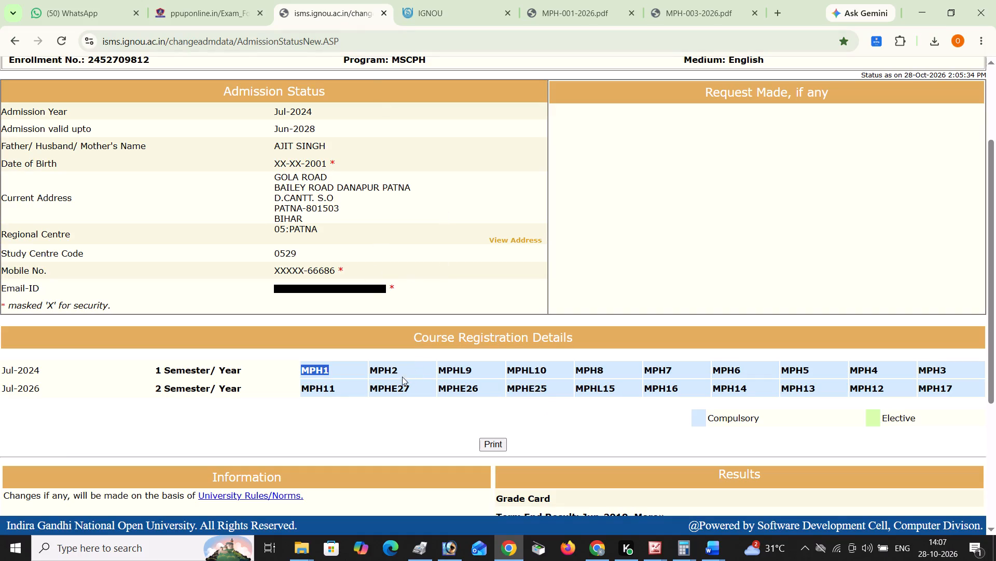
double_click(384, 370)
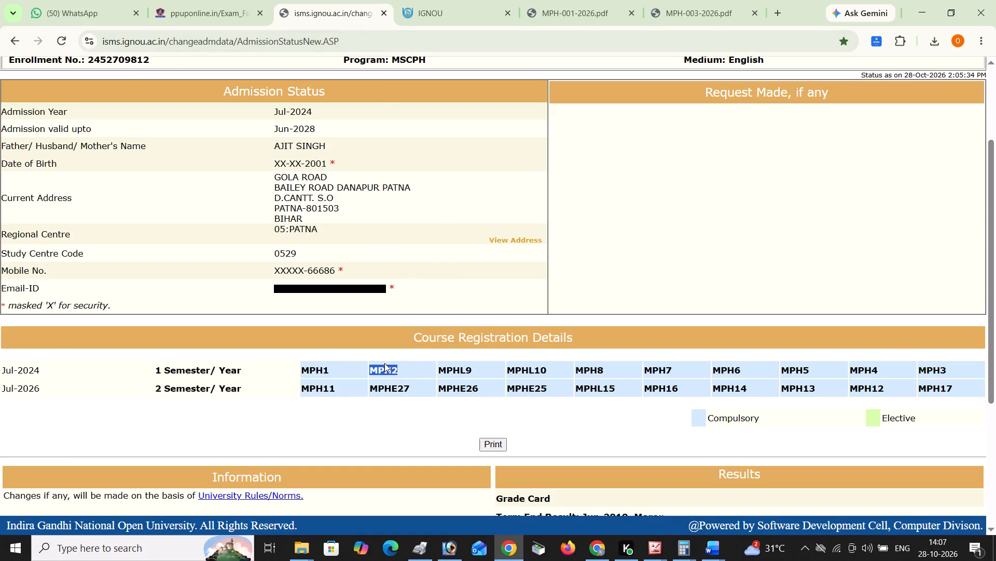
key("ctrl+c")
key("ctrl+c")
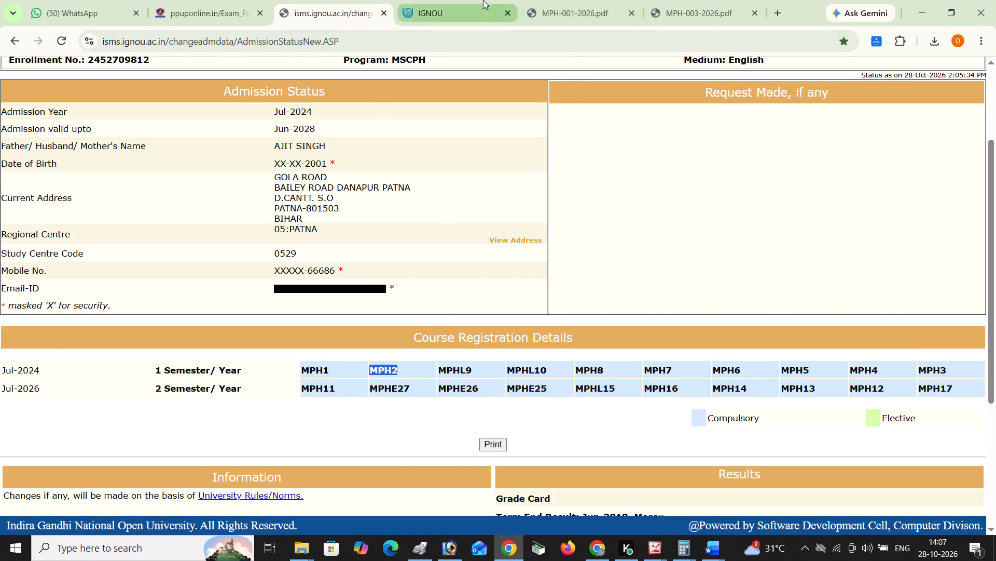
left_click(483, 0)
double_click(802, 164)
key("ctrl+v")
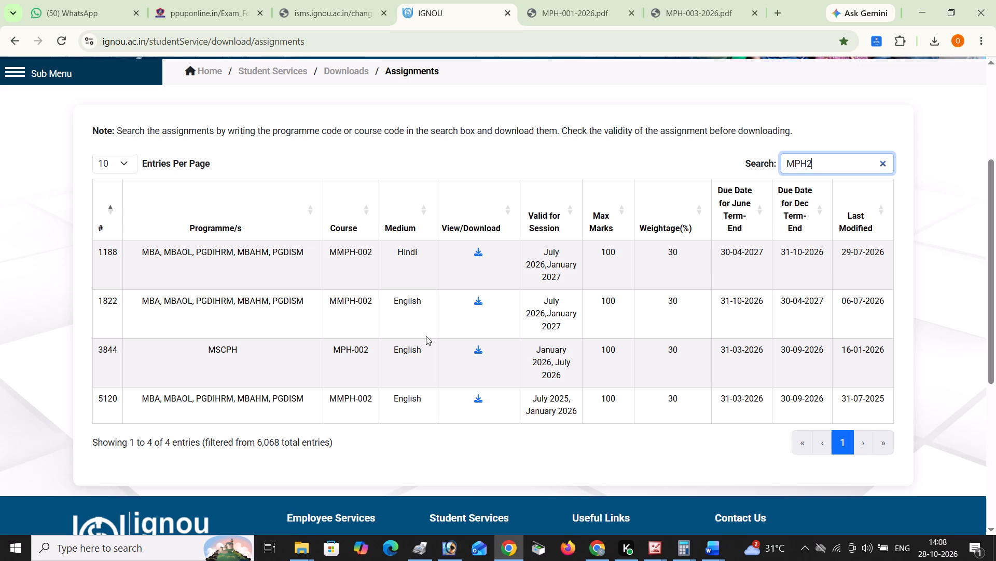
left_click(477, 351)
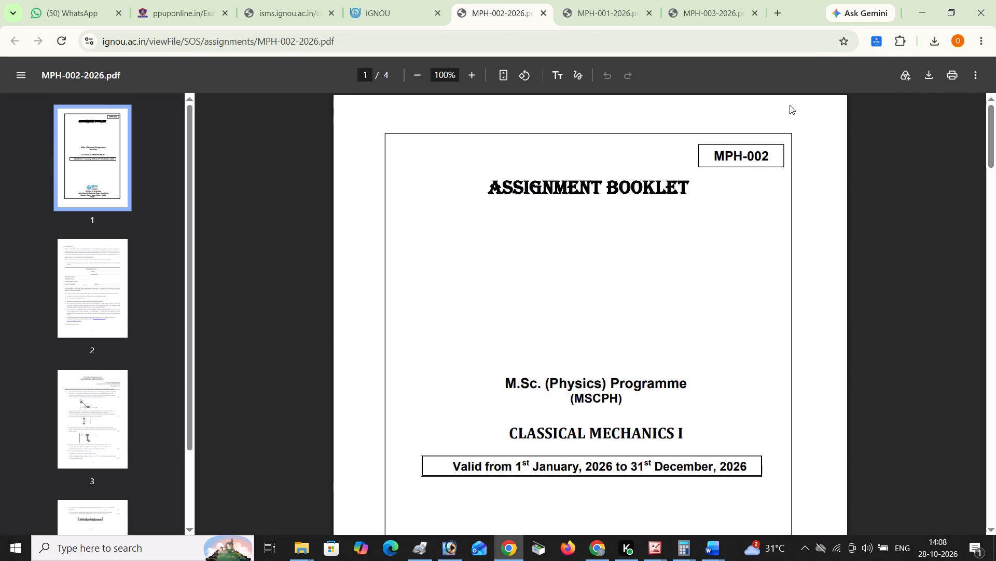
Print the MPH-002 assignment PDF on the Canon MF3010 with the custom page range 3- (page 3 to the end).
left_click(956, 75)
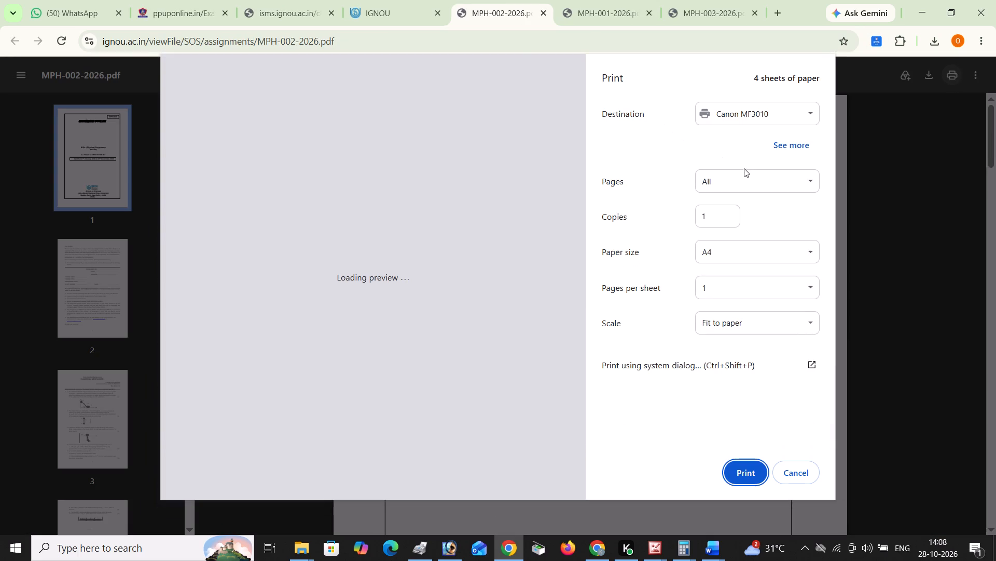
left_click(735, 180)
left_click(736, 248)
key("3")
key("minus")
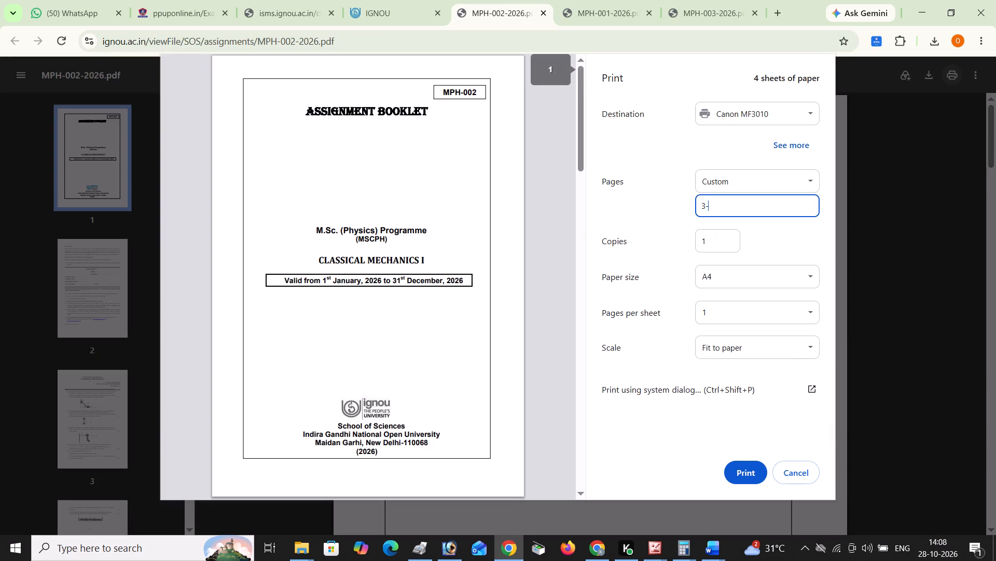
scroll(430, 217, "down", 16)
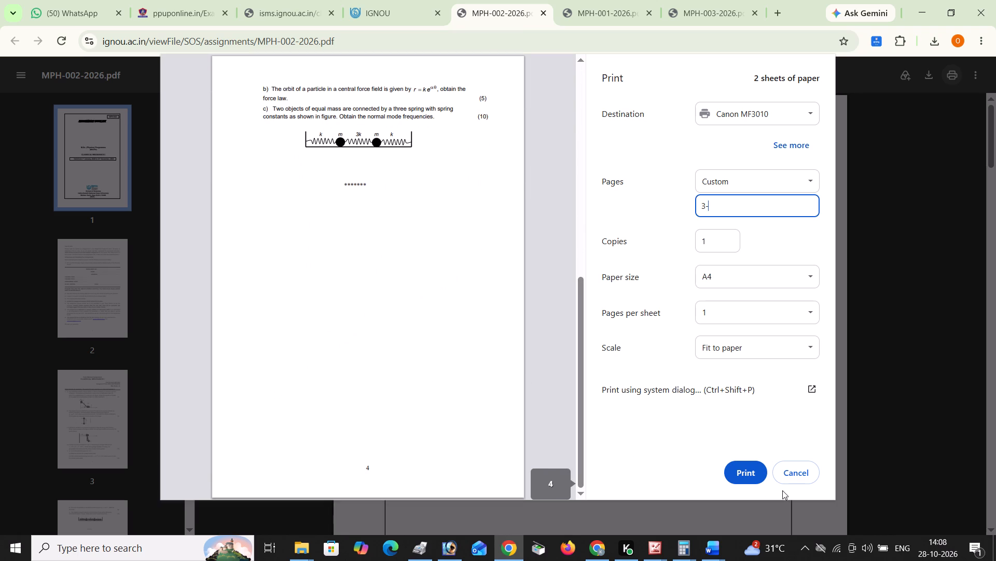
left_click(739, 474)
Copy course code MPH8 from the registration details, search the assignments page for it, and open the MSCPH MPH-008 English assignment.
left_click(394, 0)
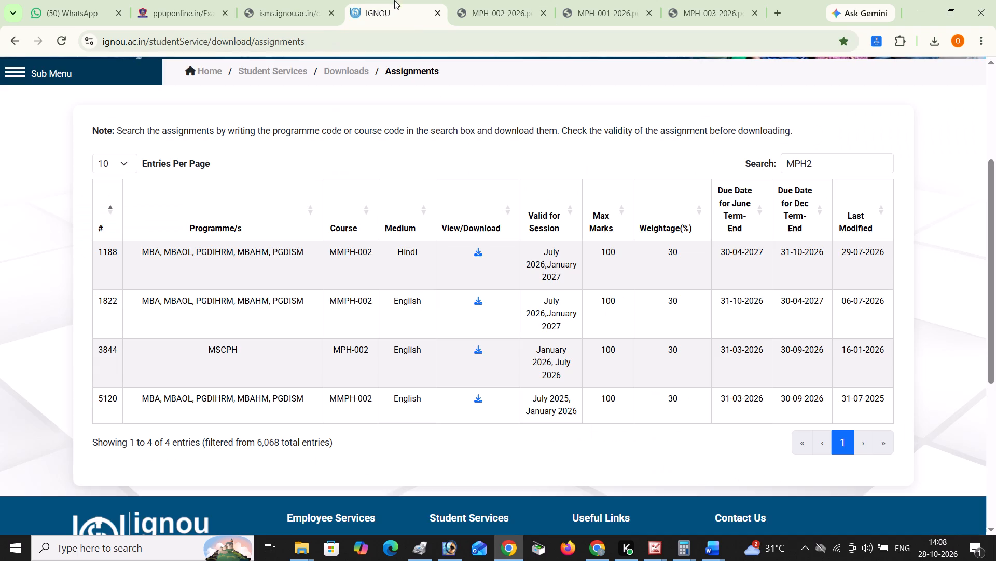
left_click(275, 0)
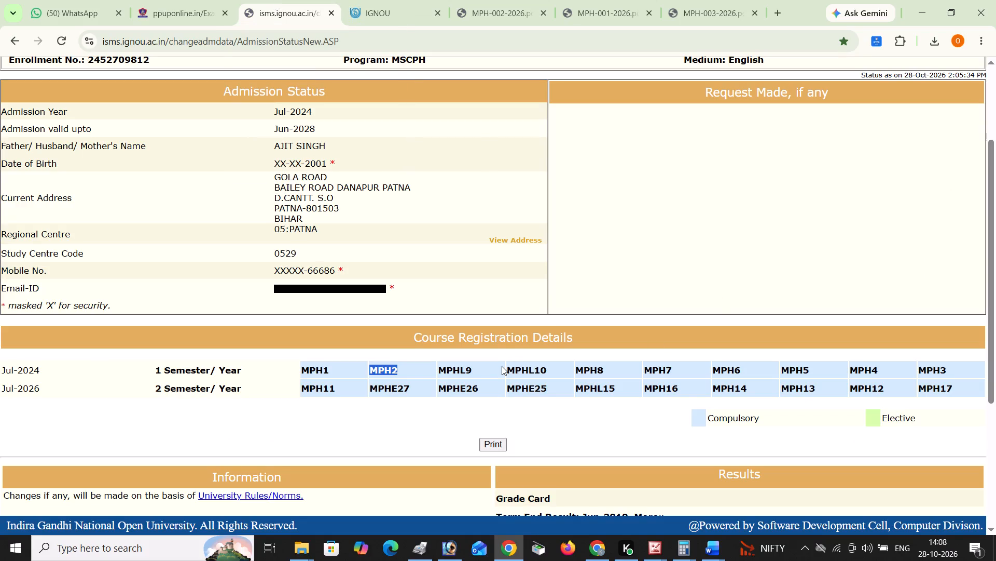
double_click(588, 373)
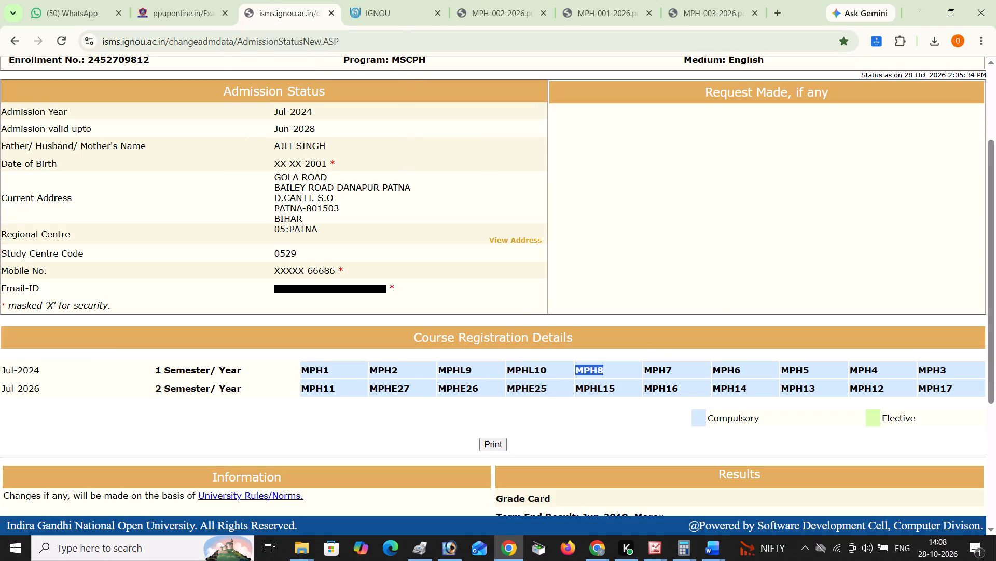
key("ctrl+c")
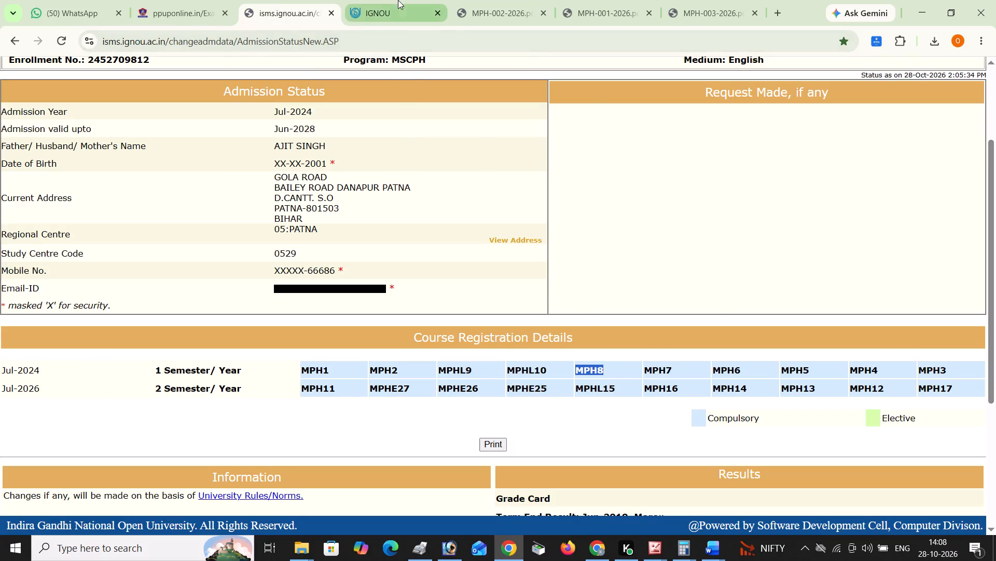
left_click(394, 0)
double_click(807, 167)
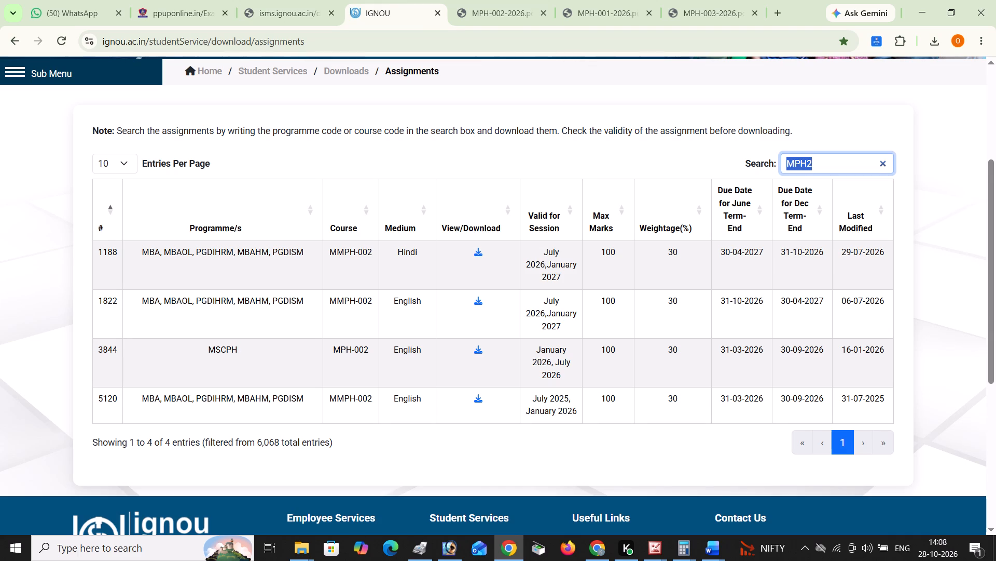
key("ctrl+v")
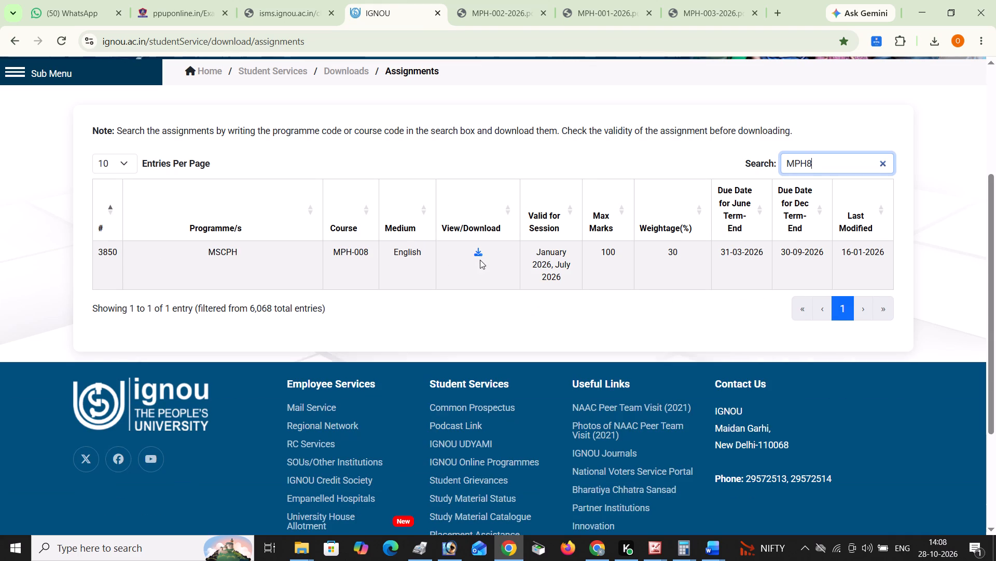
left_click(475, 253)
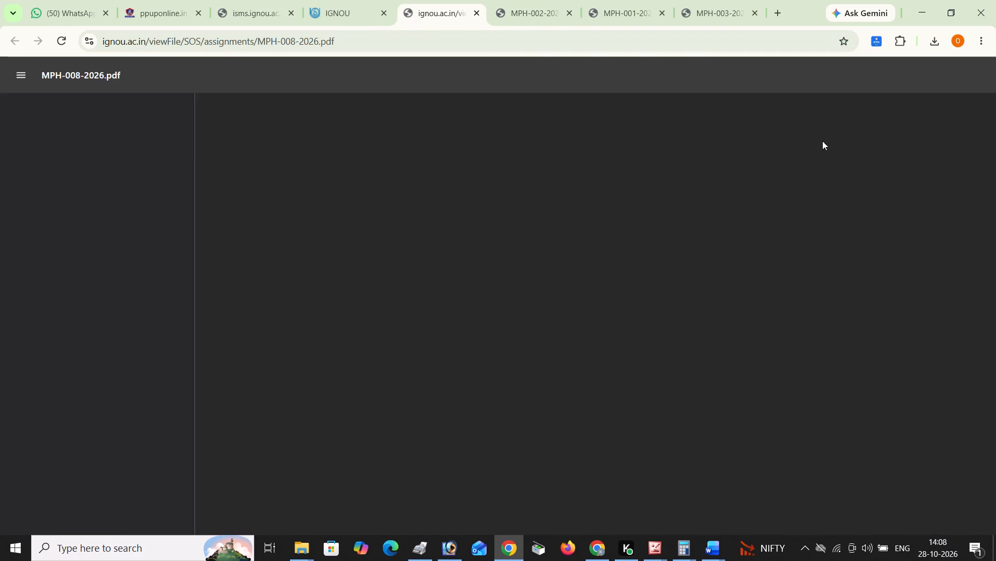
Print the MPH-008 assignment PDF on the Canon MF3010 with the custom page range 3- (page 3 to the end).
left_click(950, 75)
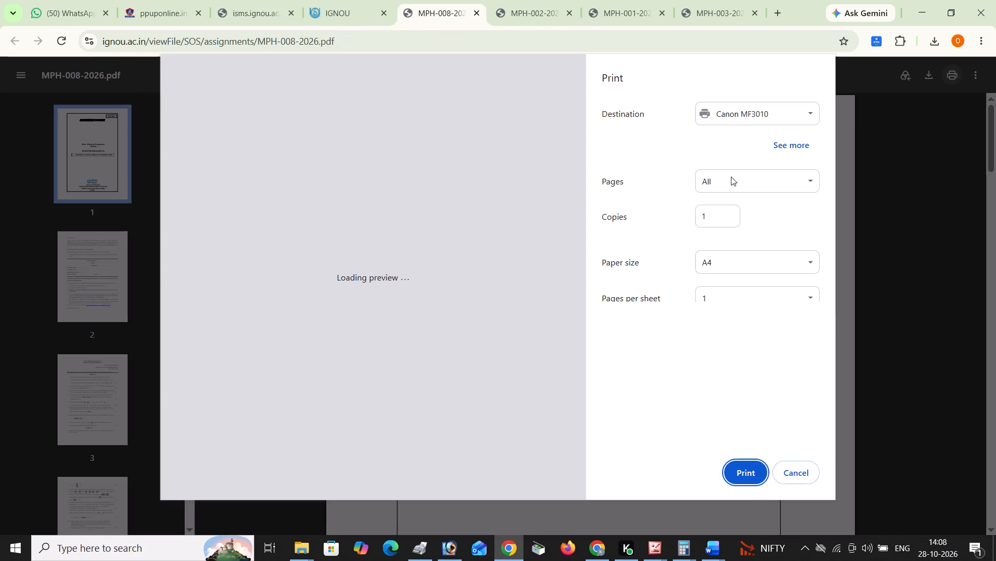
left_click(720, 177)
left_click(726, 245)
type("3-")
scroll(463, 334, "down", 13)
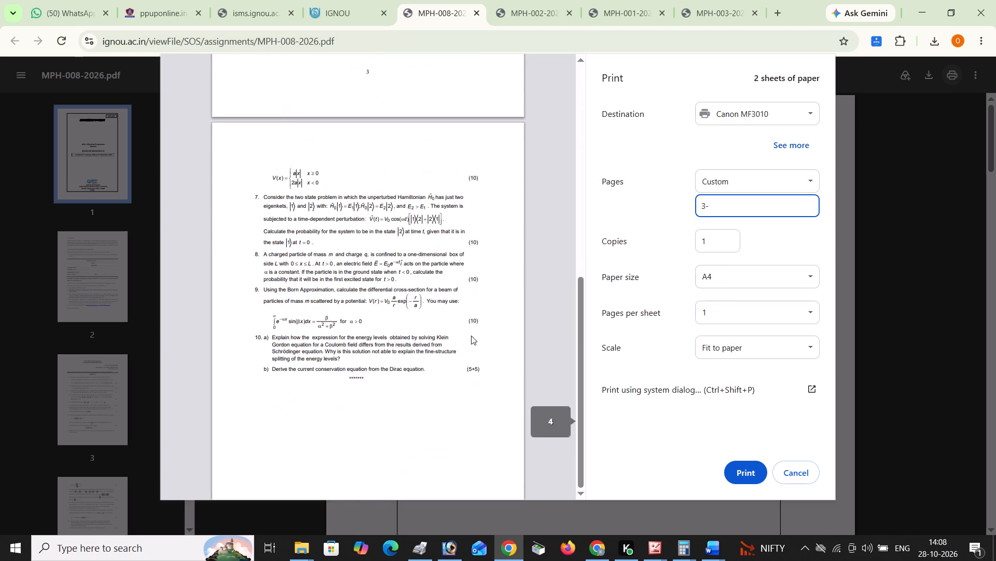
scroll(696, 480, "down", 1)
left_click(747, 471)
Copy course code MPH7 from the registration details, search the assignments page for it, and open the MSCPH MPH-007 English assignment.
left_click(330, 0)
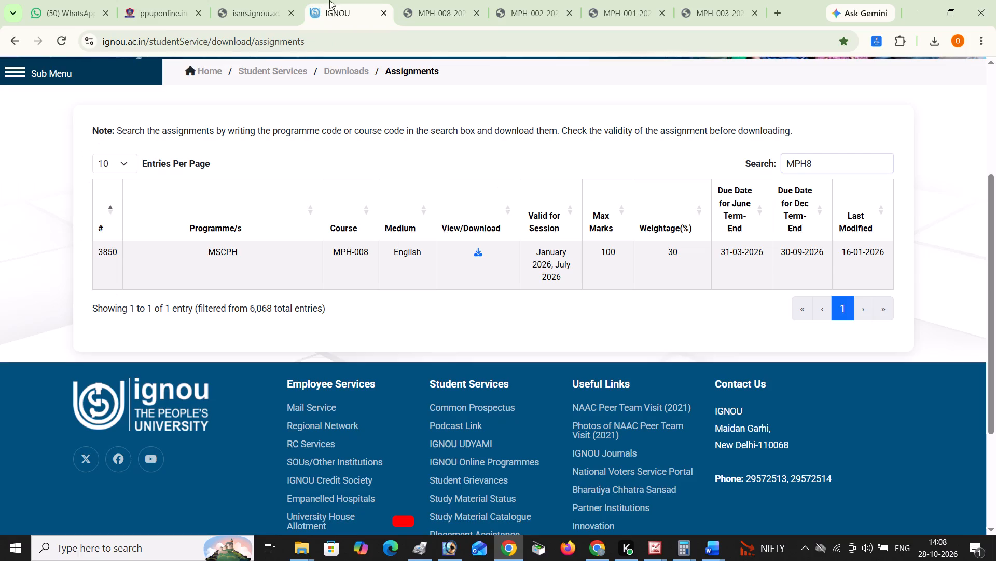
left_click(250, 0)
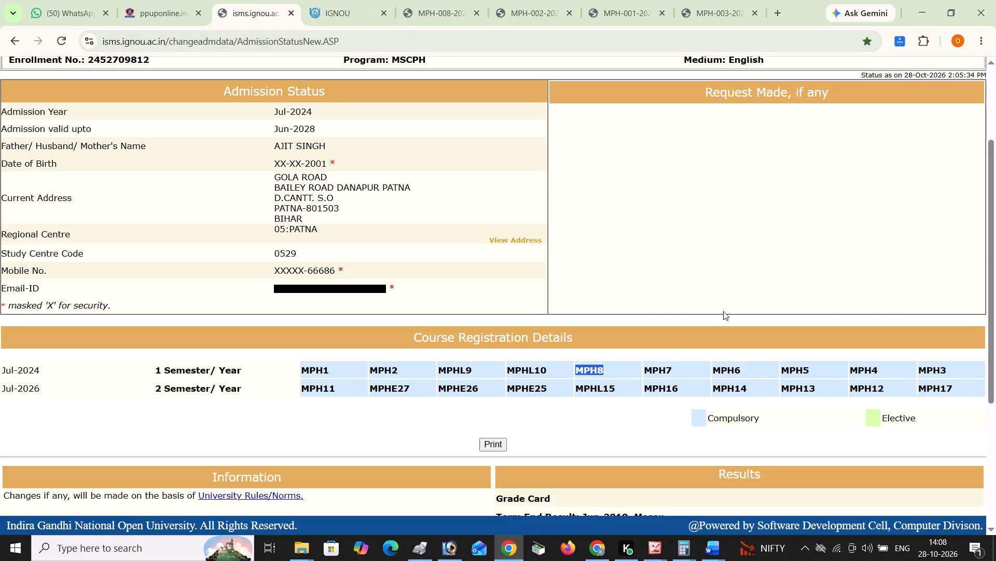
double_click(662, 367)
key("ctrl+c")
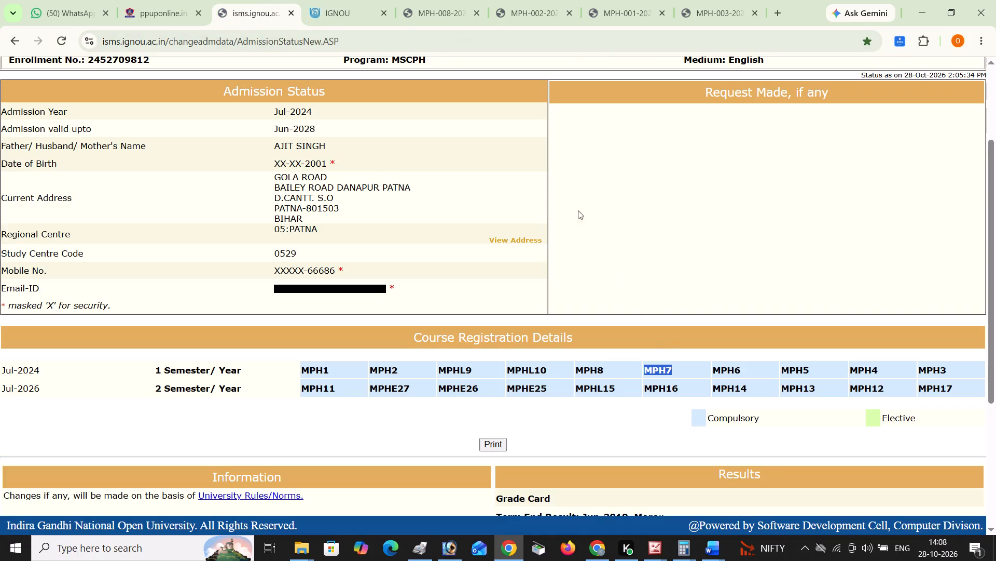
left_click(346, 0)
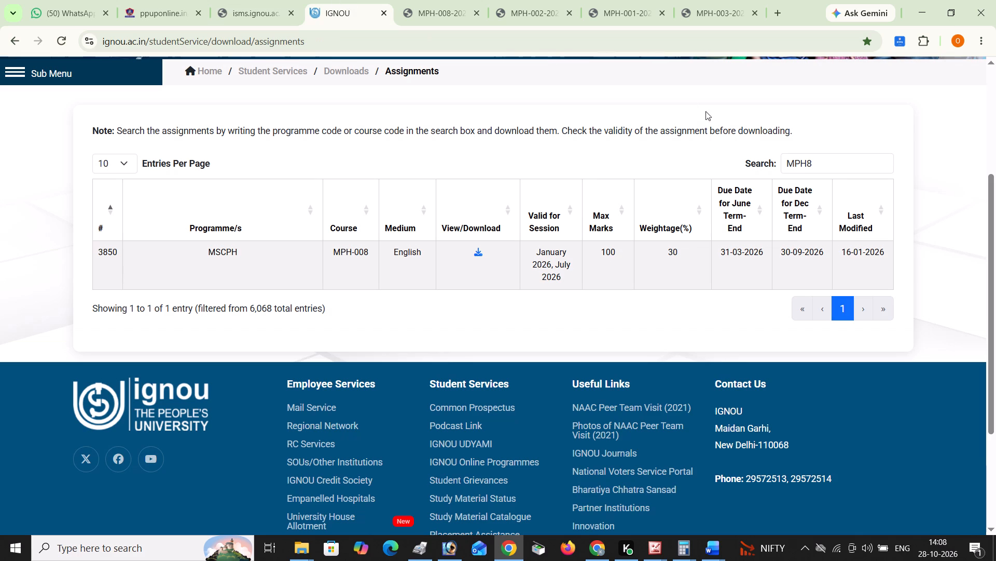
double_click(789, 163)
key("ctrl+v")
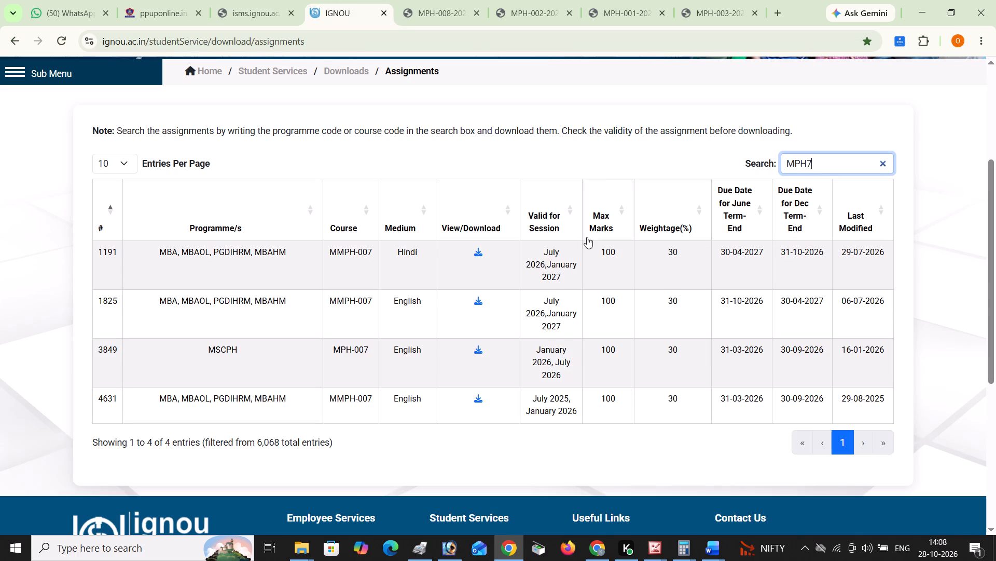
left_click(477, 349)
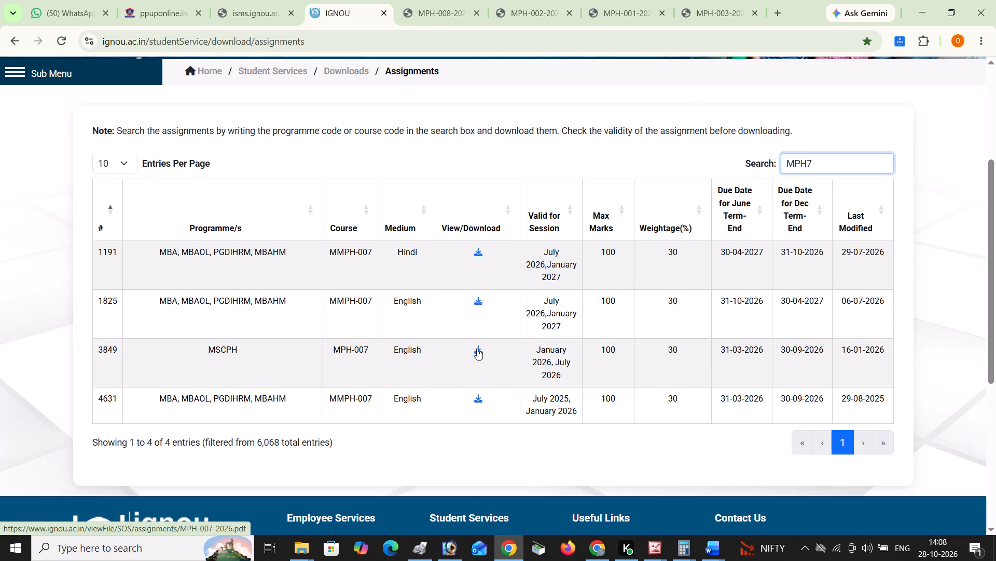
Print the MPH-007 assignment PDF on the Canon MF3010 with the custom page range 3- (page 3 to the end).
left_click(955, 72)
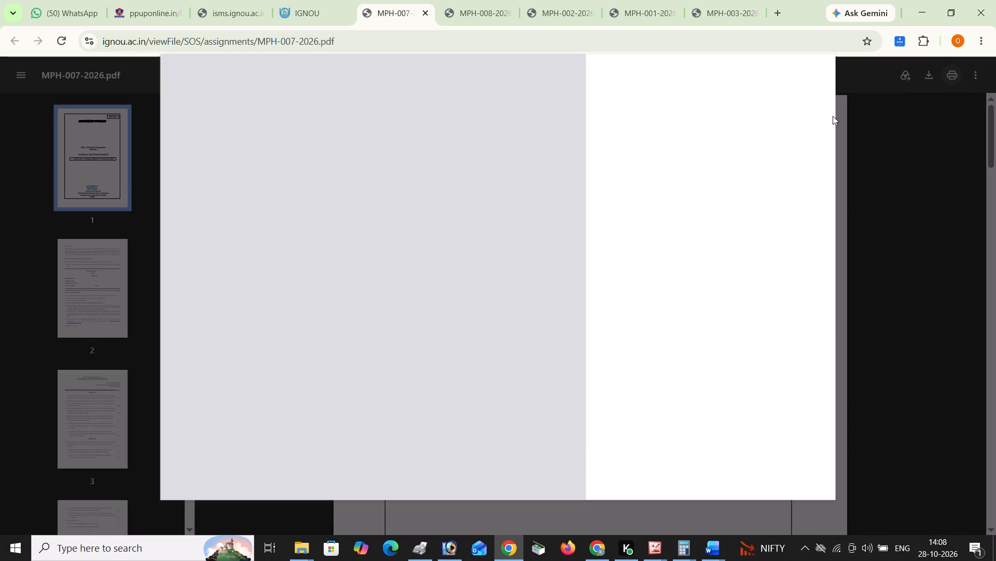
left_click(730, 181)
left_click(738, 251)
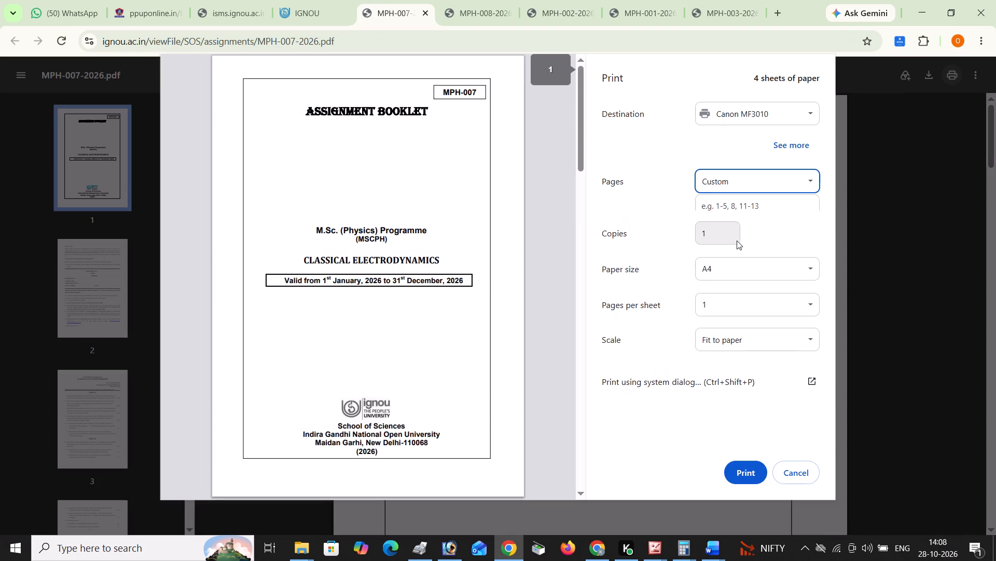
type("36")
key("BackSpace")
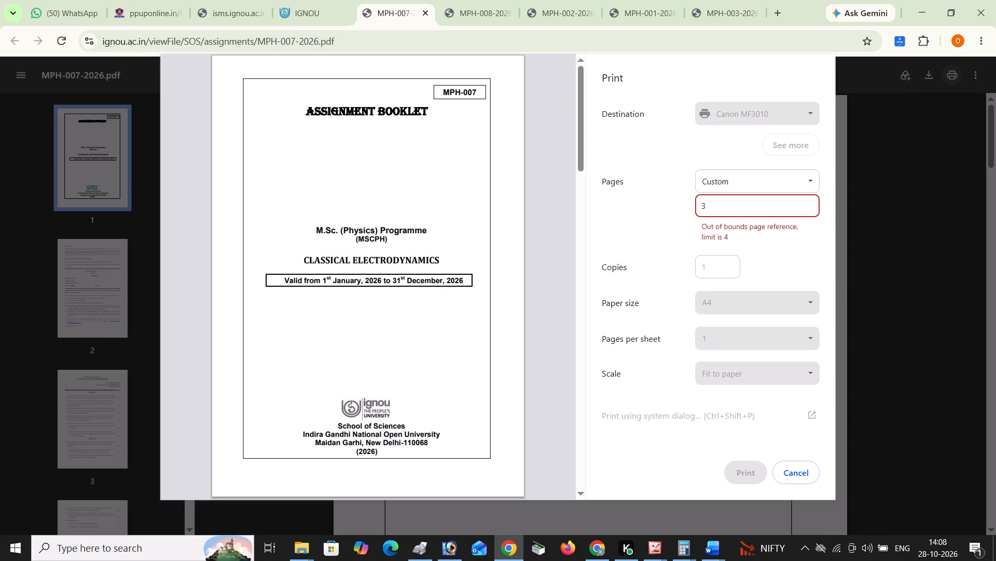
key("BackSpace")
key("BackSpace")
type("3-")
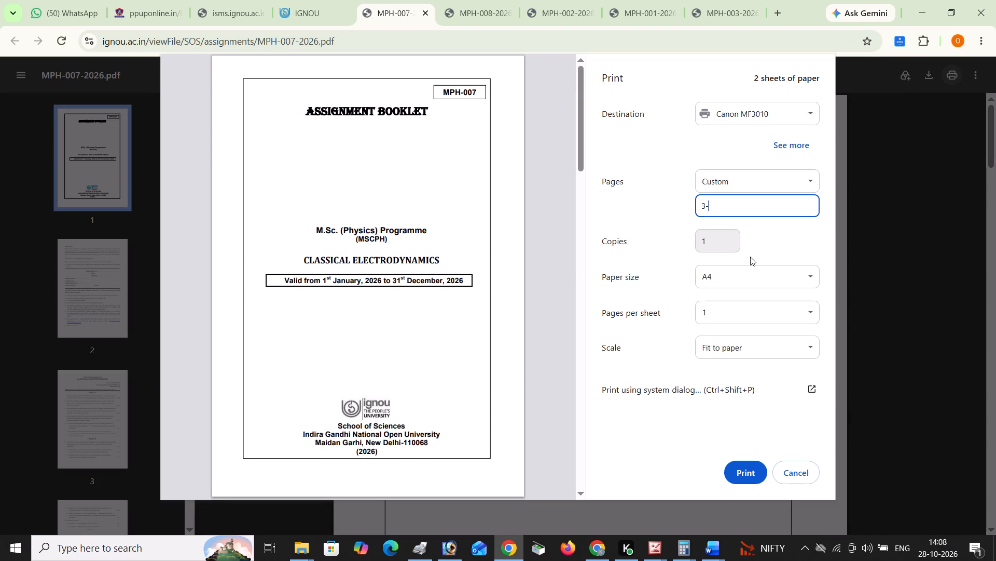
scroll(461, 248, "down", 16)
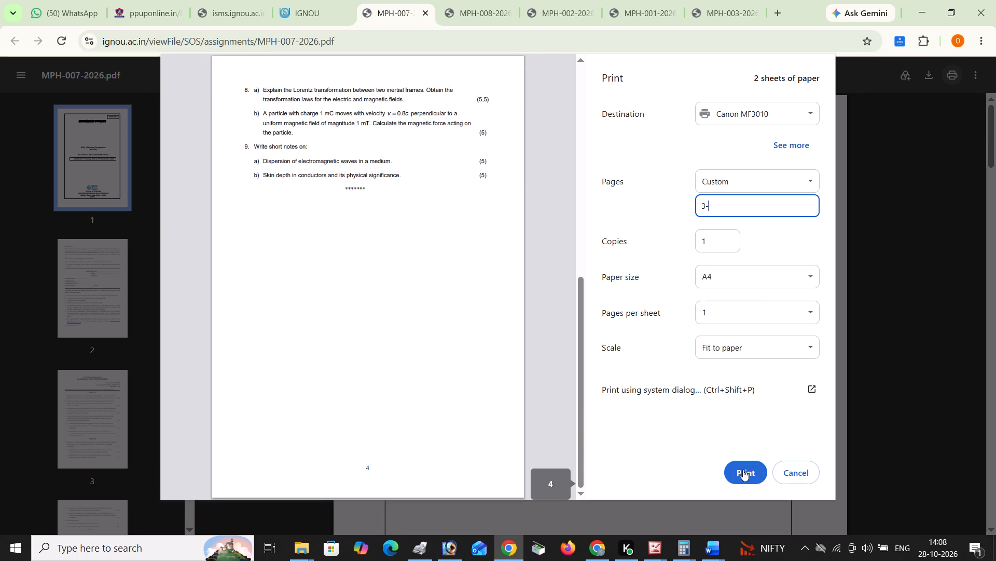
left_click(743, 470)
Copy course code MPH6 from the registration details, search the assignments page for it, and open the MSCPH MPH-006 English assignment.
left_click(304, 7)
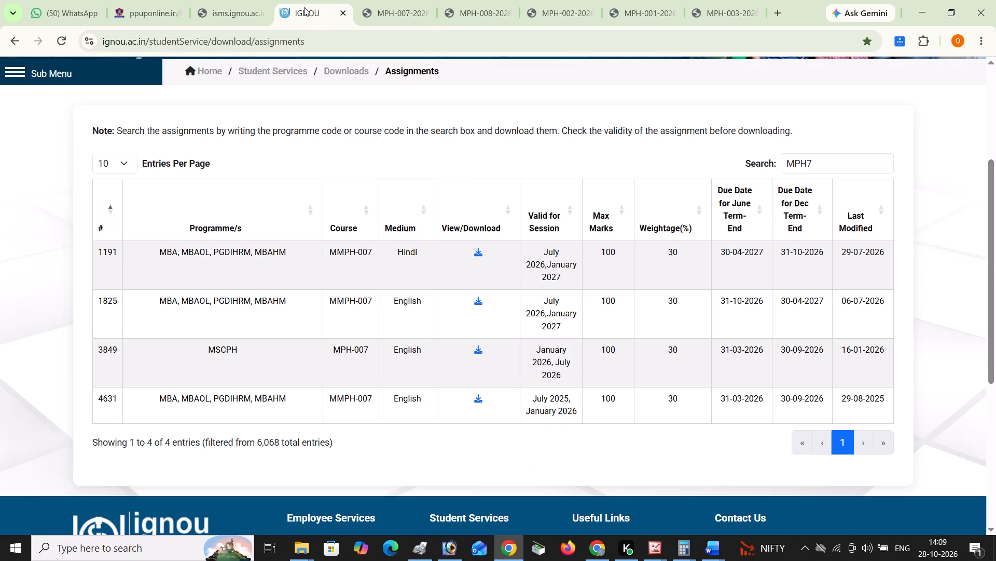
left_click(234, 7)
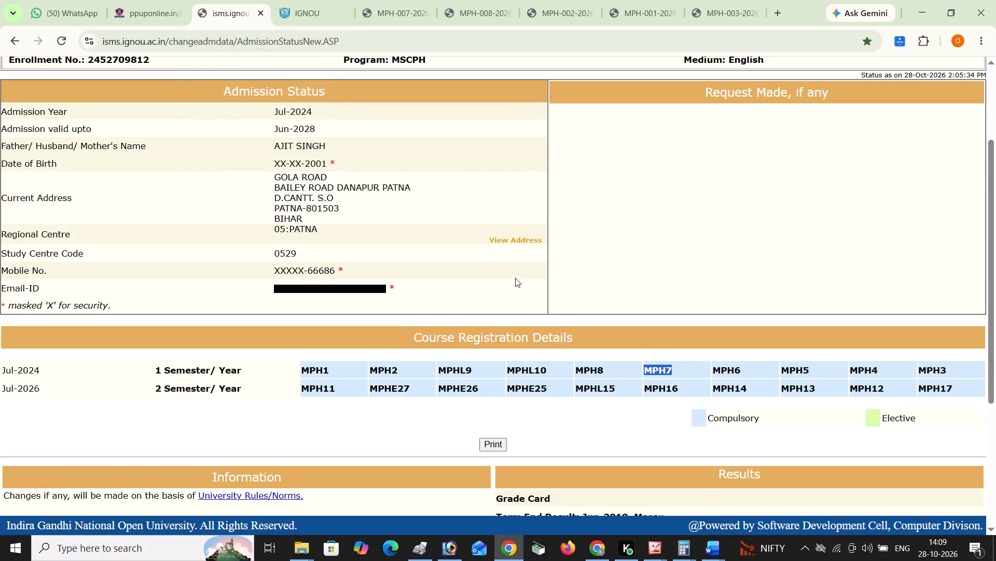
double_click(724, 371)
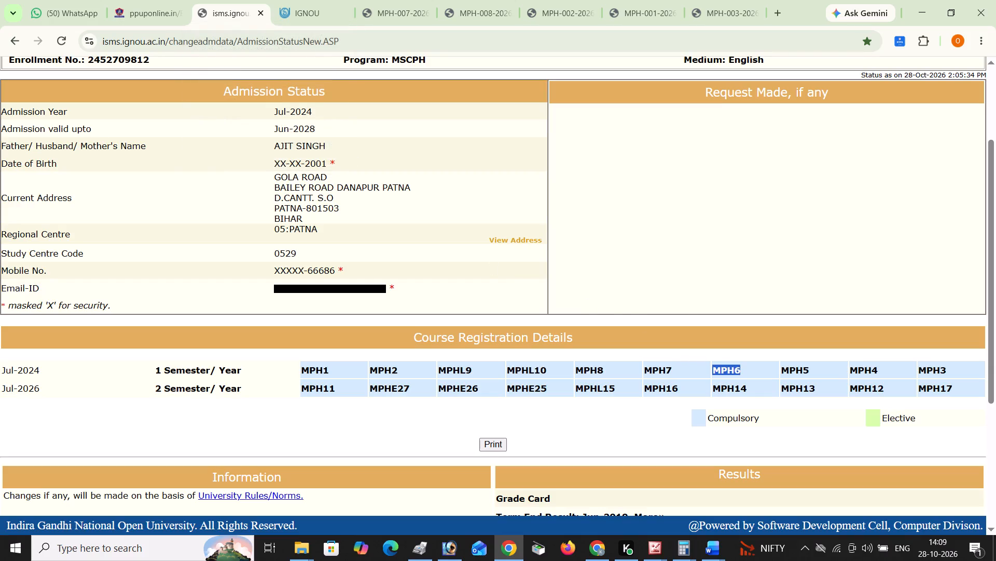
key("ctrl+c")
left_click(294, 0)
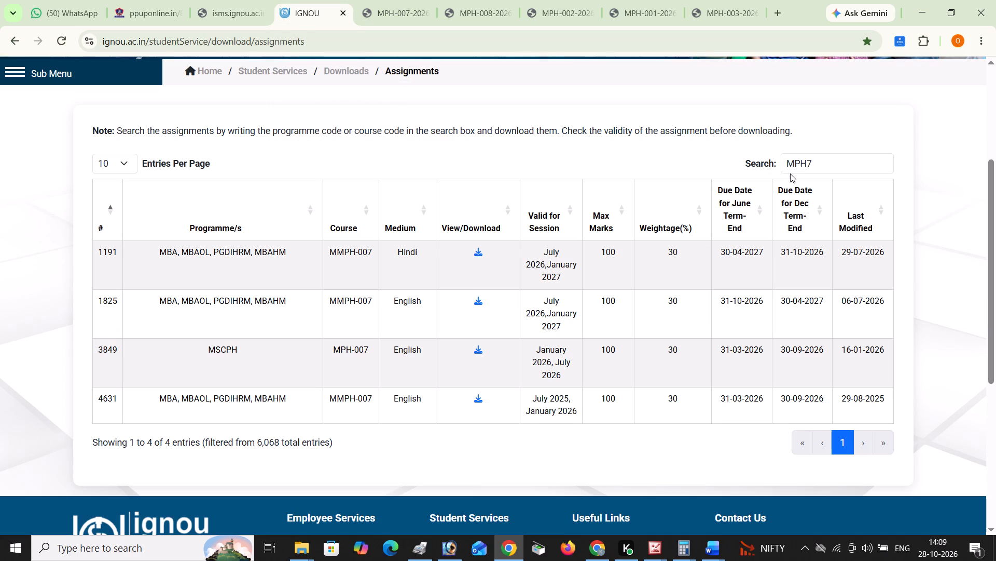
double_click(809, 166)
key("ctrl+v")
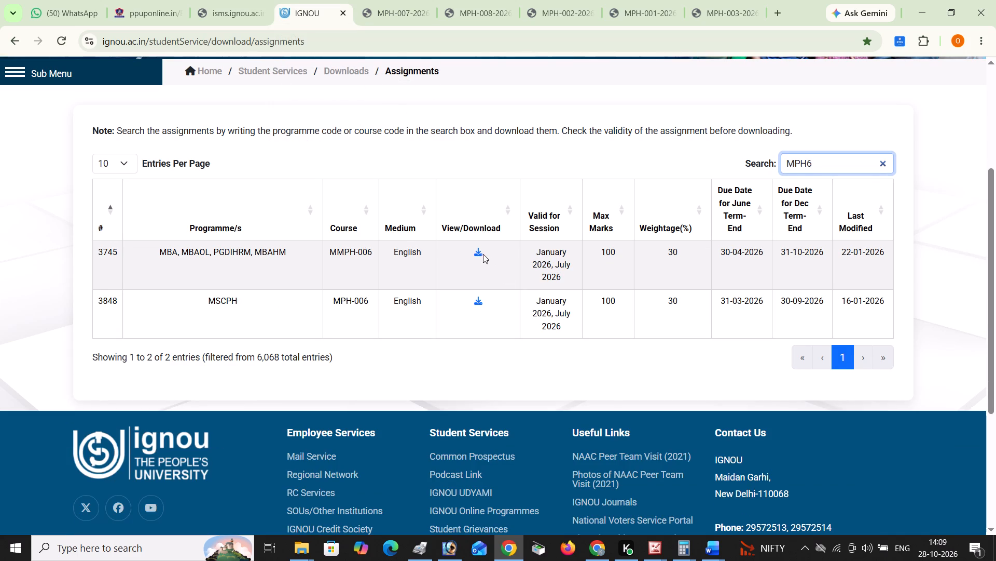
left_click(482, 302)
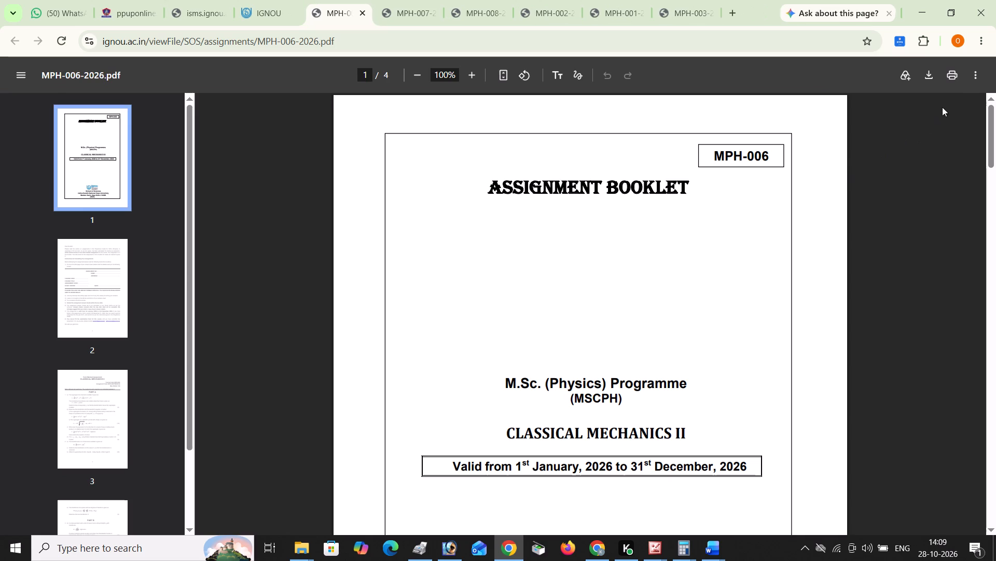
Print the MPH-006 assignment PDF on the Canon MF3010 with the custom page range 3- (page 3 to the end).
left_click(955, 70)
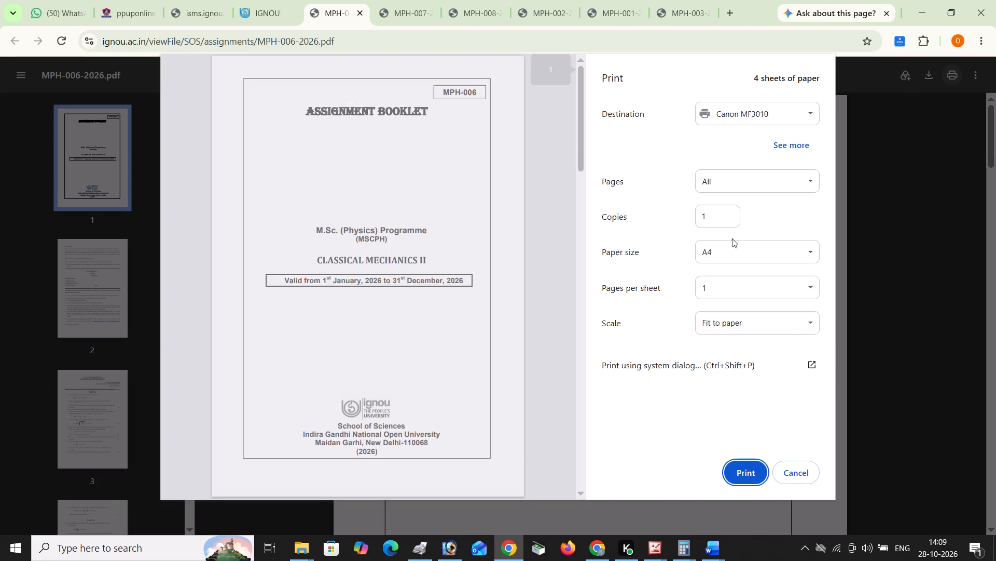
left_click(723, 185)
left_click(737, 243)
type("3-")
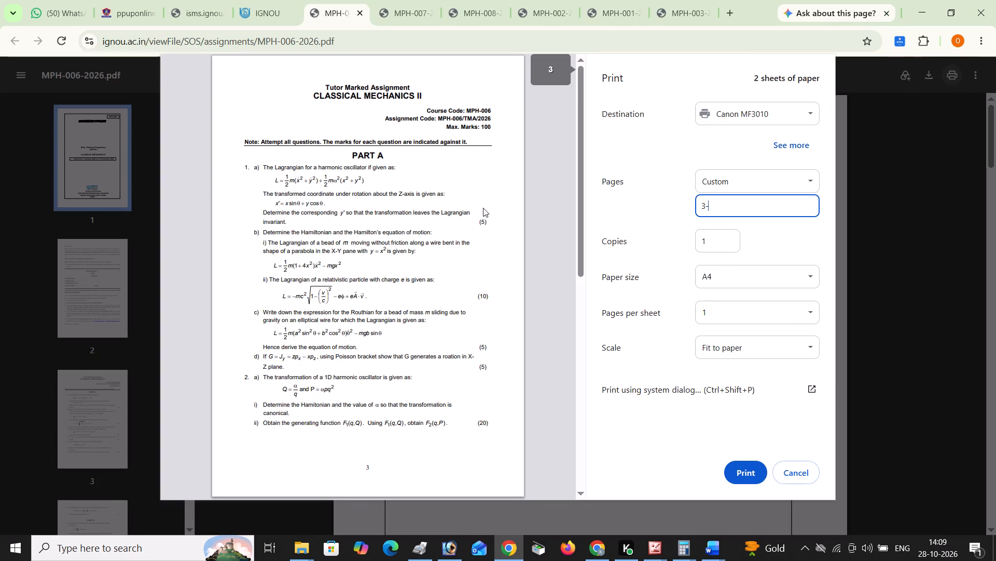
scroll(395, 212, "down", 14)
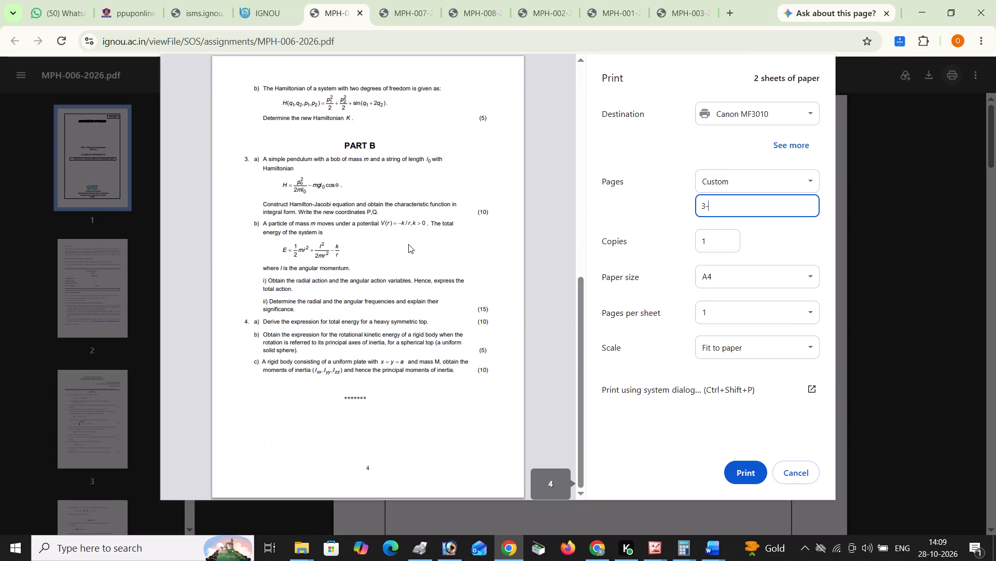
scroll(408, 244, "down", 19)
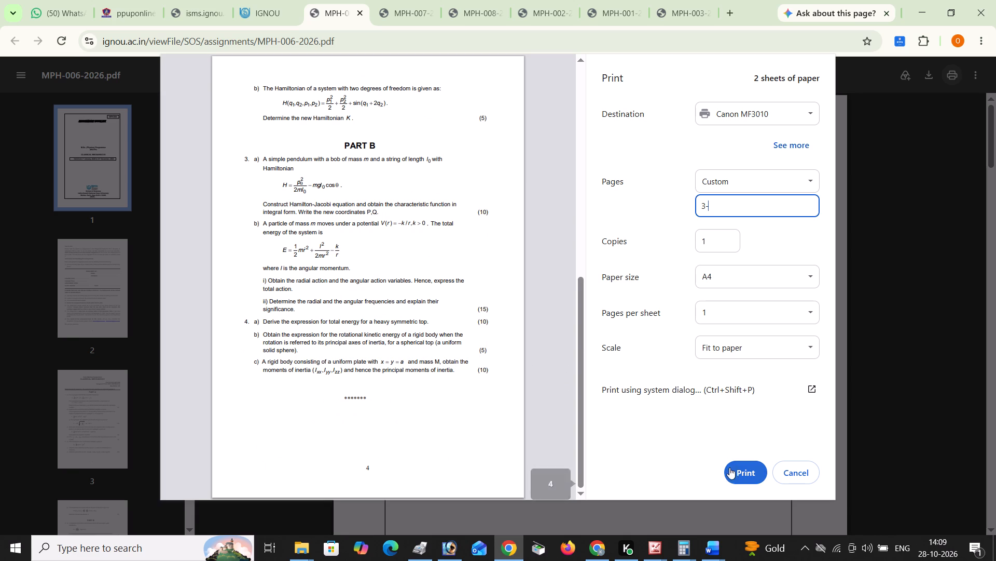
left_click(732, 471)
Copy course code MPH5 from the registration details, search the assignments page for it, and open the MSCPH MPH-005 English assignment.
left_click(207, 1)
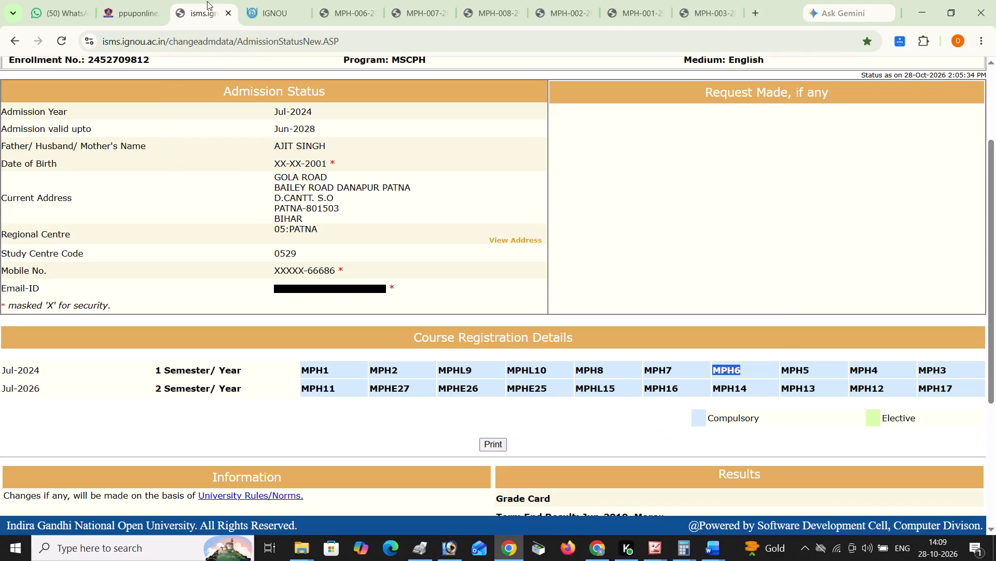
double_click(794, 372)
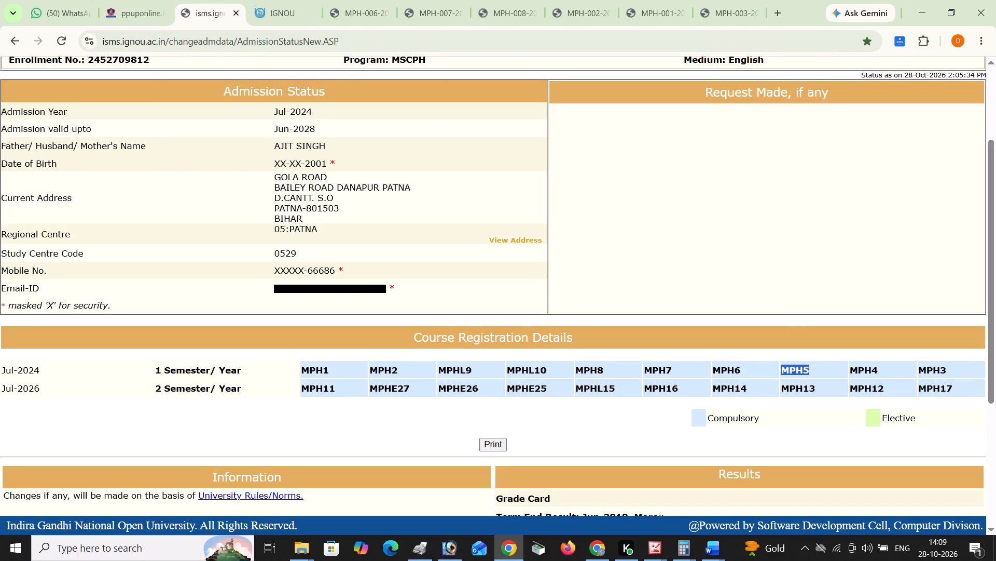
key("ctrl+c")
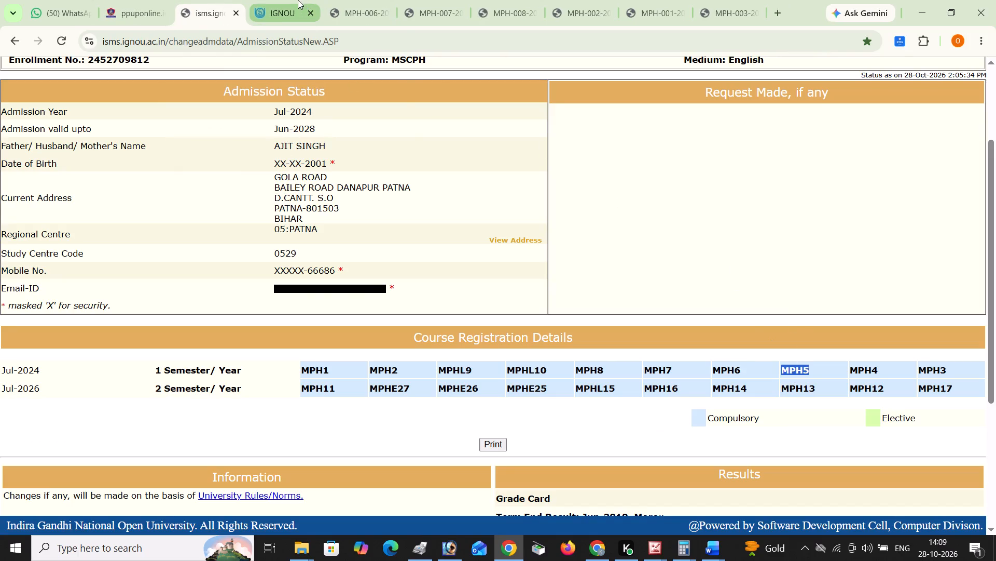
left_click(295, 0)
left_click(807, 160)
left_click(807, 160)
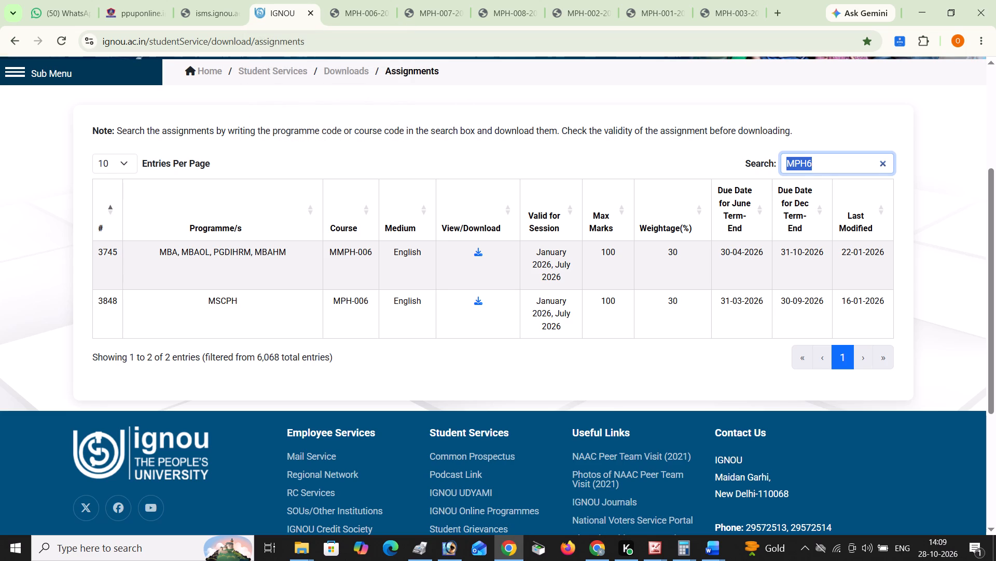
key("ctrl+v")
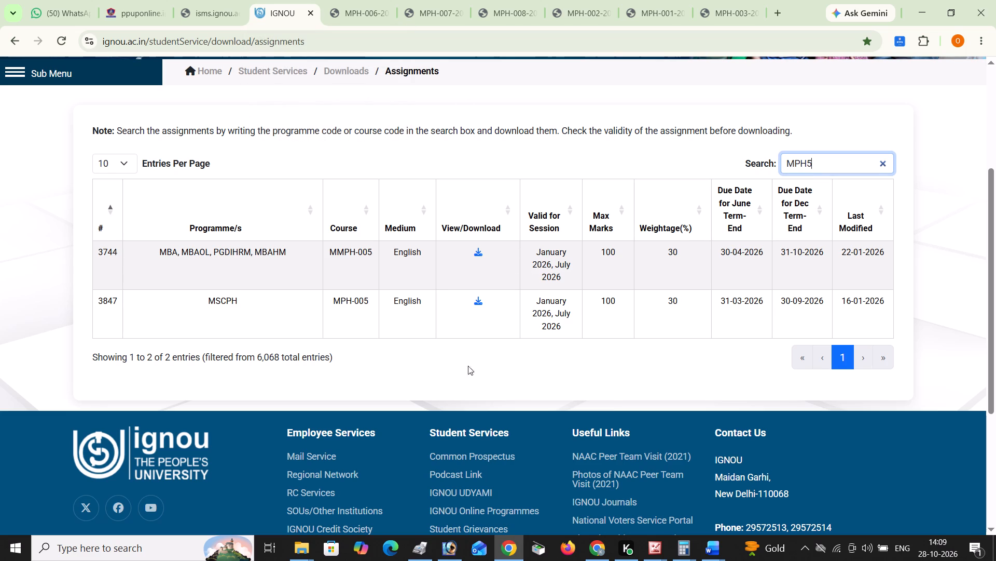
left_click(477, 302)
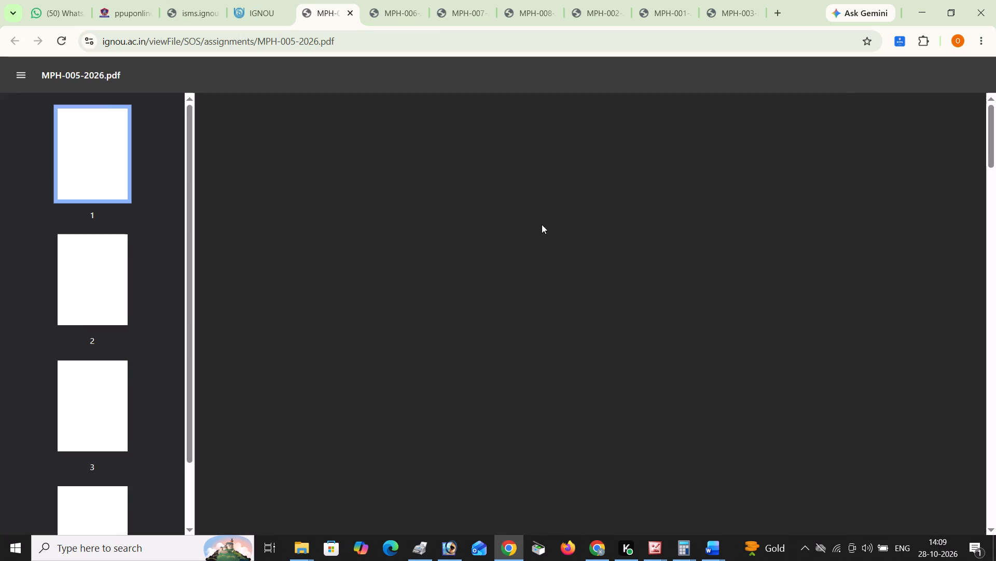
Print the MPH-005 assignment PDF on the Canon MF3010 with the custom page range 3- (page 3 to the end).
left_click(958, 76)
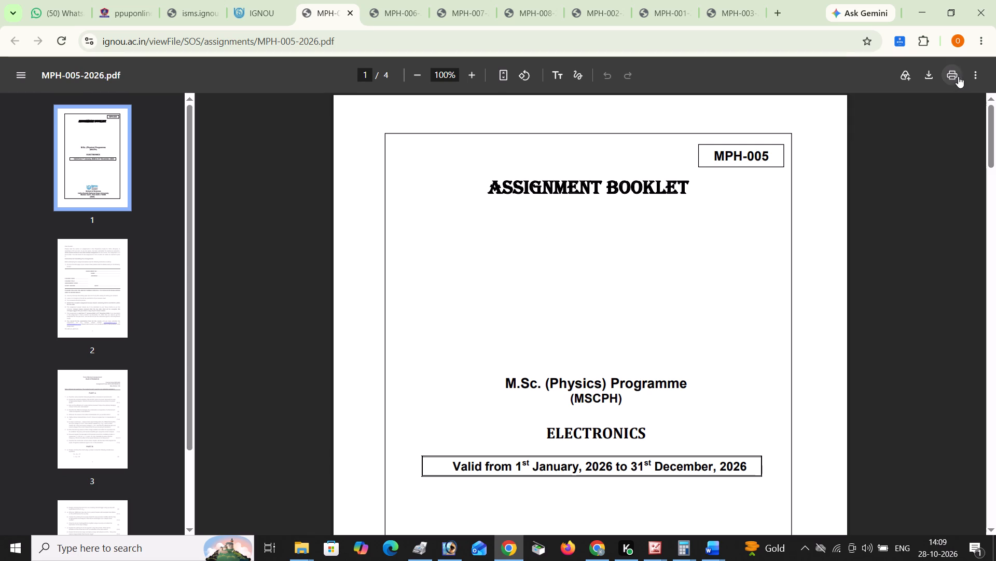
left_click(737, 183)
left_click_drag(742, 238, 745, 251)
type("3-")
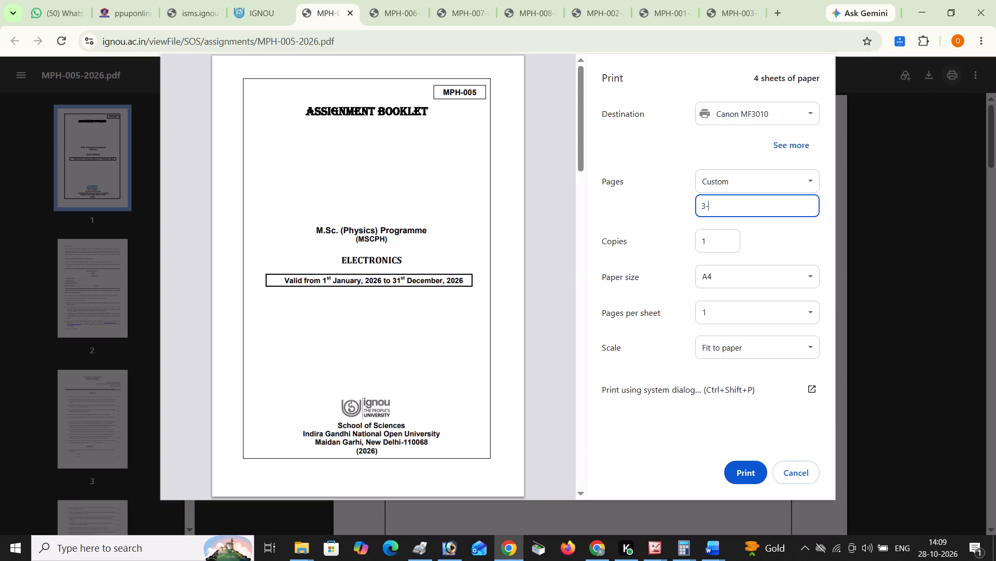
scroll(409, 251, "down", 14)
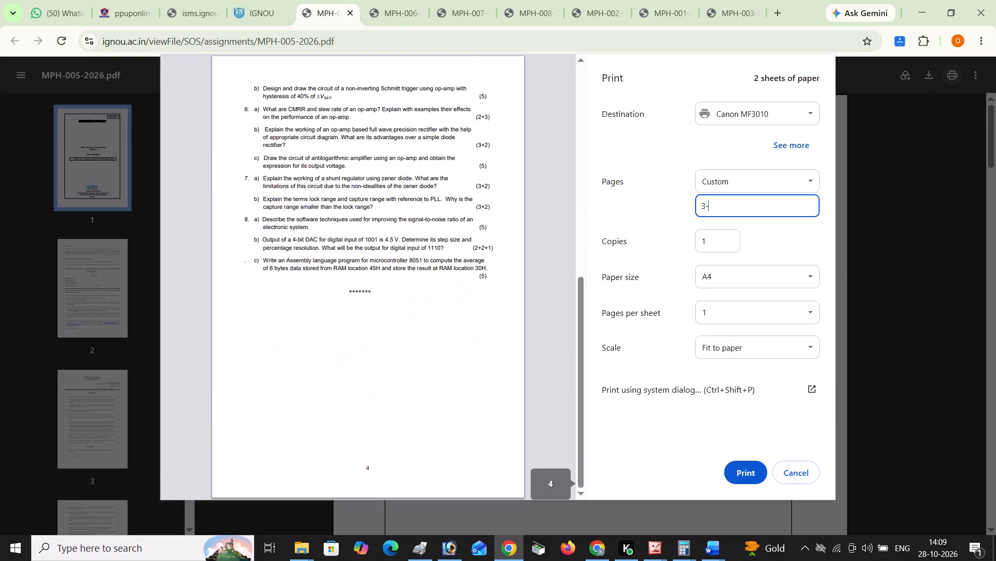
scroll(467, 265, "down", 3)
left_click(740, 472)
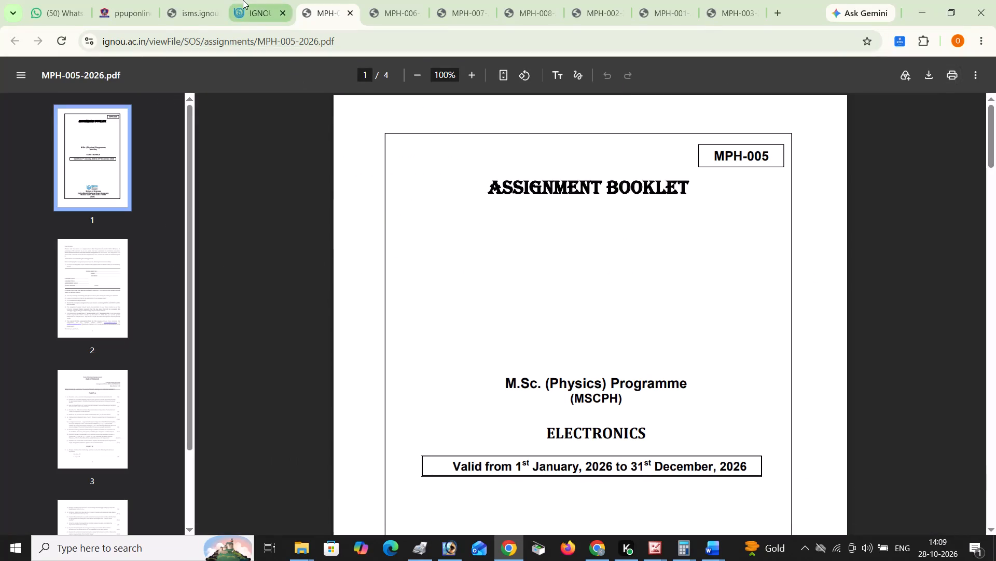
Copy course code MPH4 from the registration details, search the assignments page for it, and open the MSCPH MPH-004 English assignment.
left_click(203, 4)
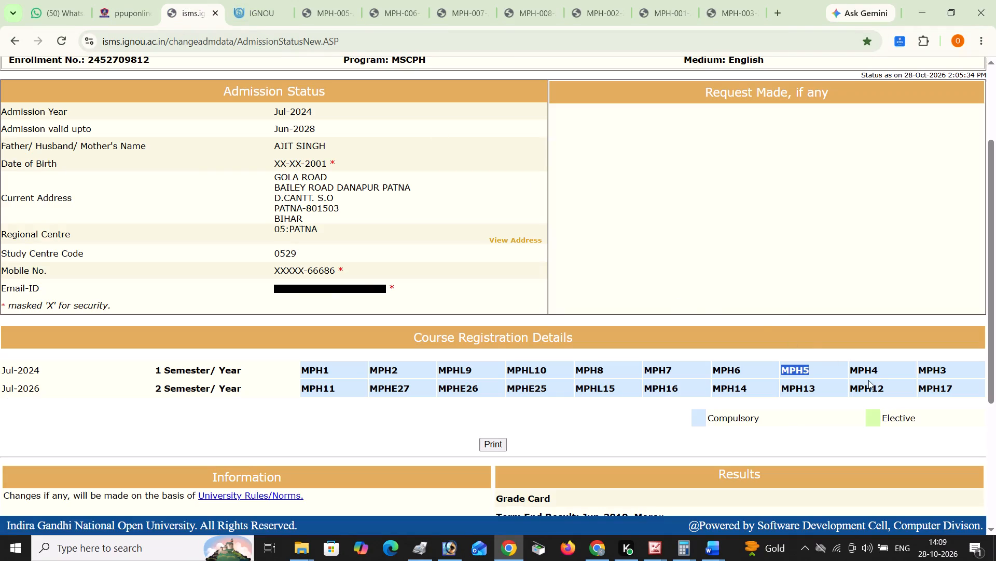
double_click(866, 372)
key("ctrl+c")
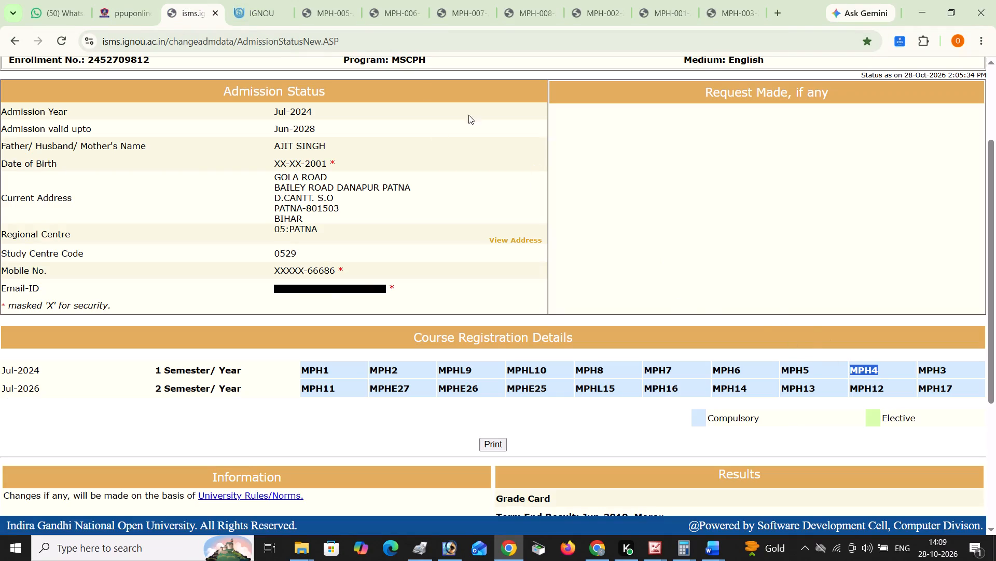
left_click(245, 0)
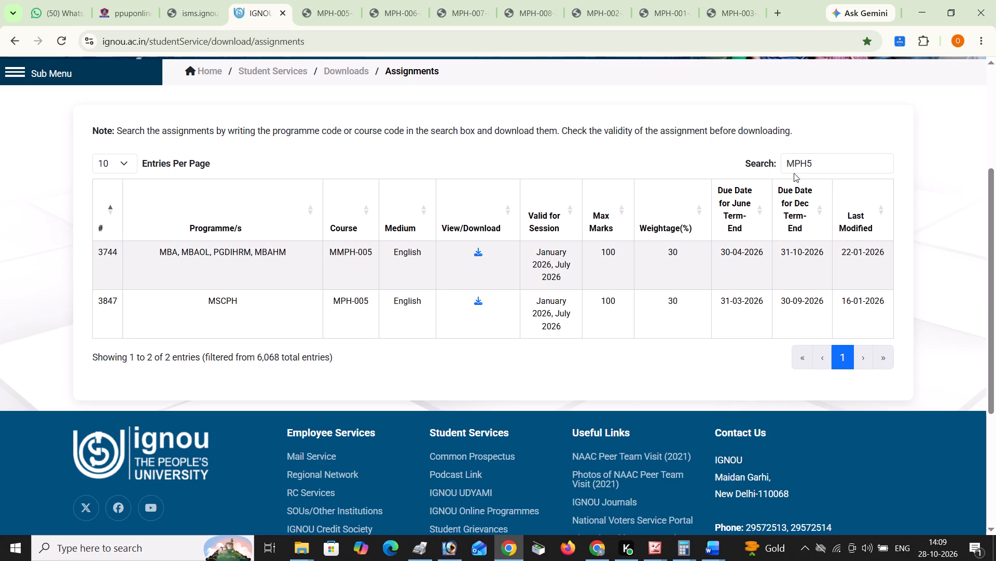
double_click(797, 163)
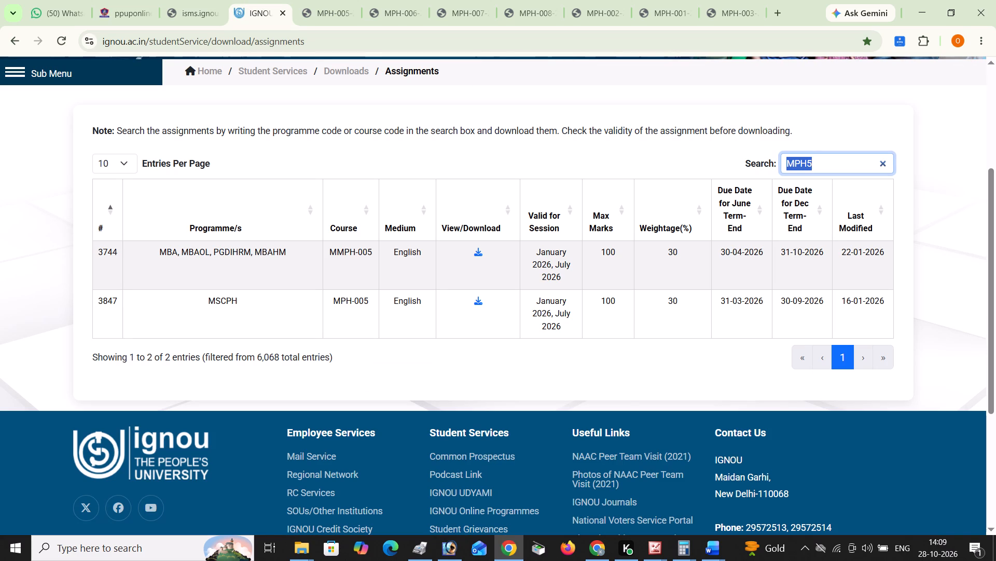
key("ctrl+v")
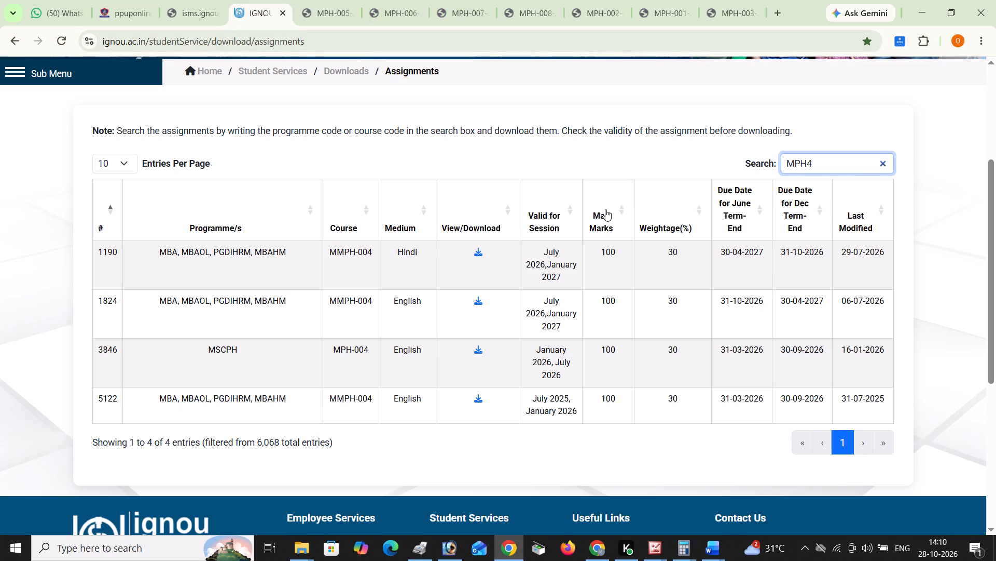
left_click(478, 349)
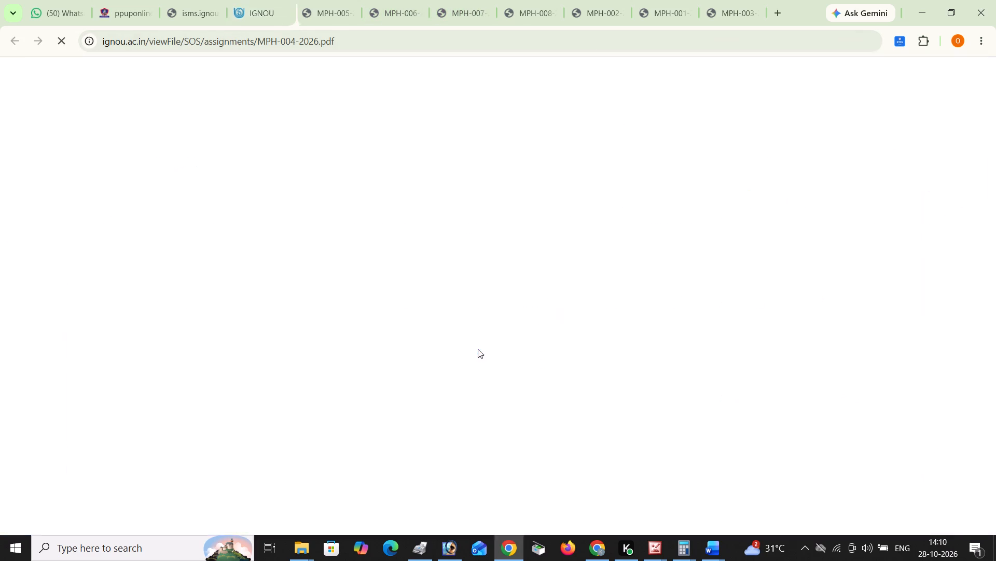
Print the MPH-004 assignment PDF on the Canon MF3010 with the custom page range 3- (page 3 to the end).
scroll(625, 253, "down", 6)
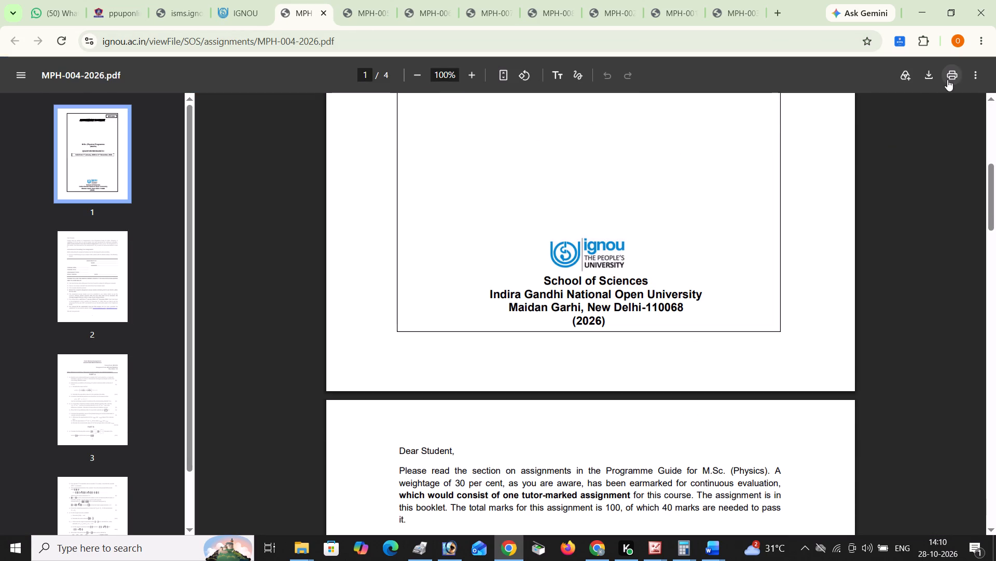
left_click(948, 76)
left_click(729, 178)
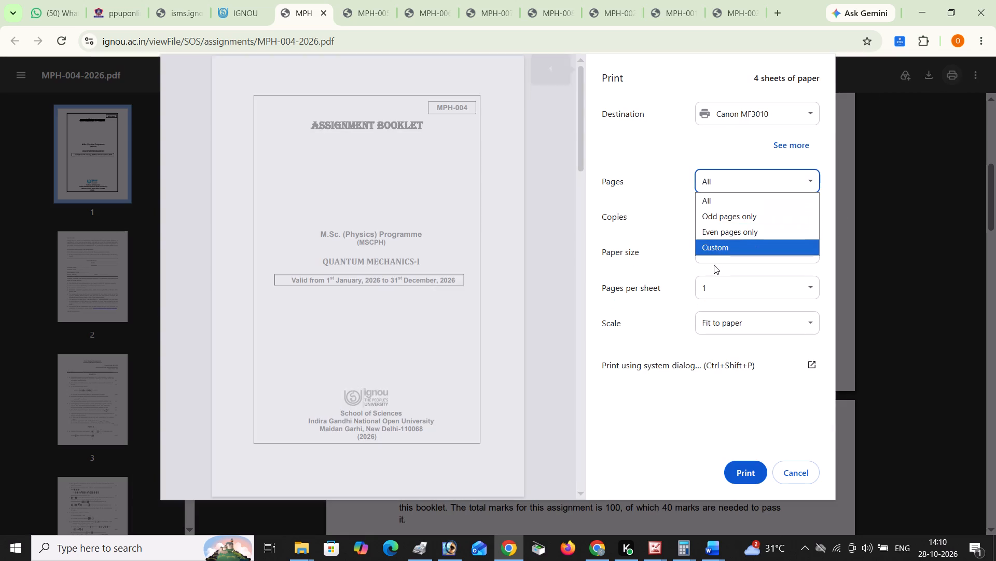
left_click(711, 251)
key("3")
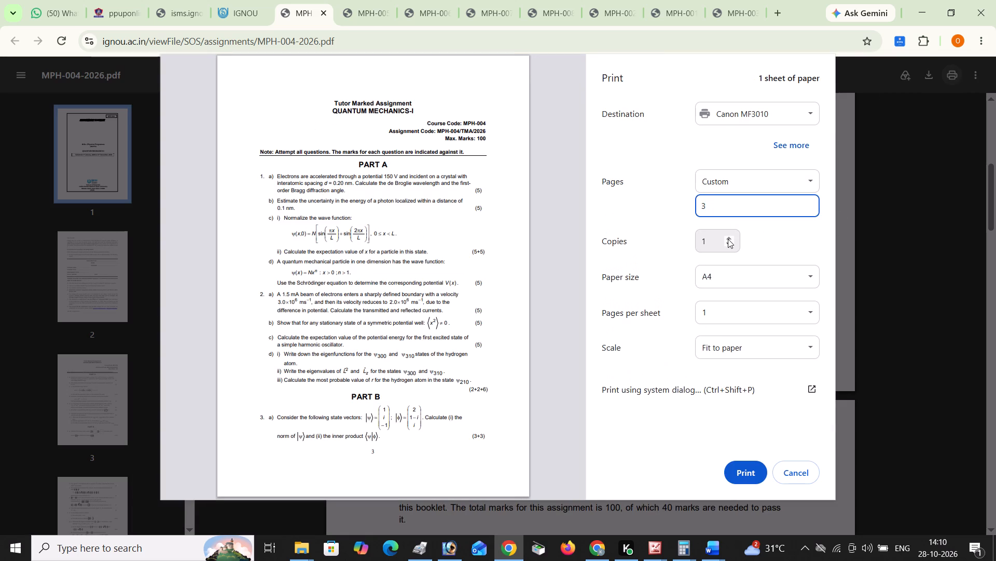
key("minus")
scroll(411, 279, "down", 8)
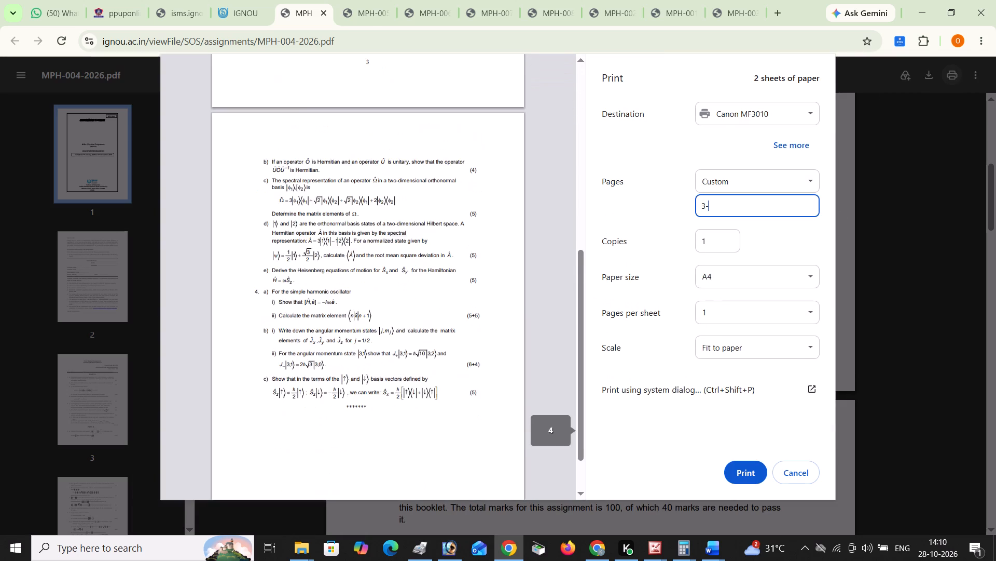
scroll(407, 279, "down", 11)
left_click(749, 471)
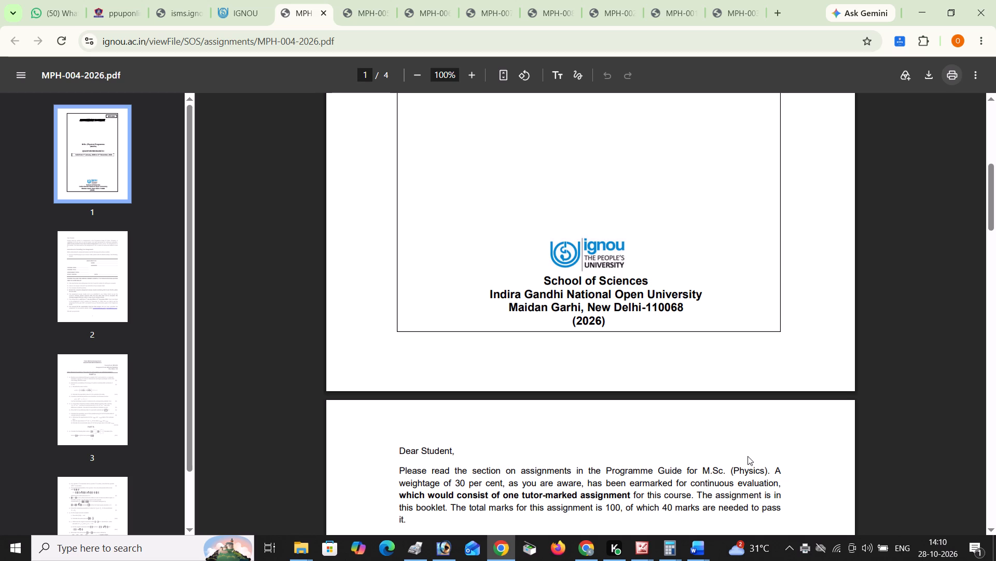
scroll(342, 273, "down", 5)
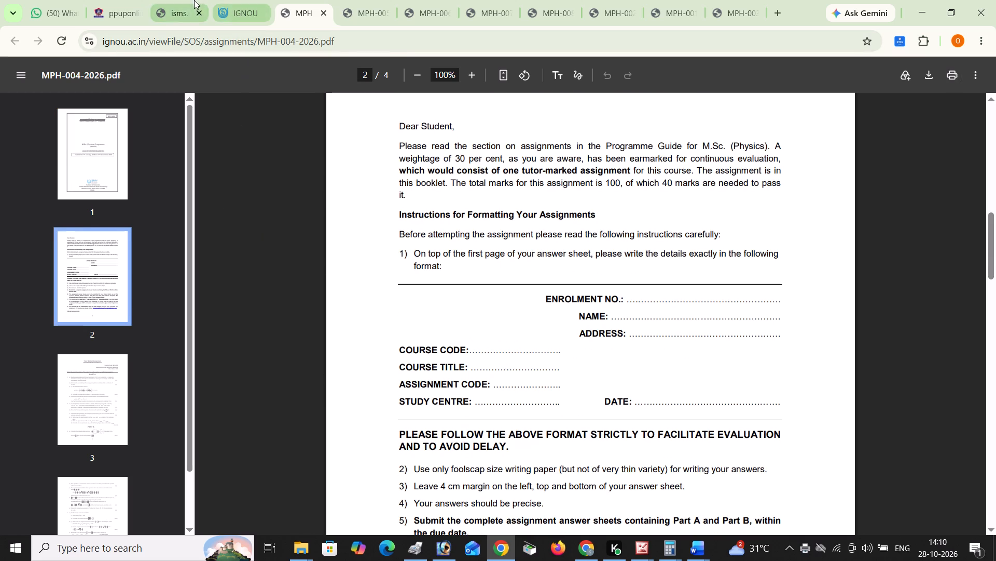
Return to the student's course registration details.
left_click(183, 1)
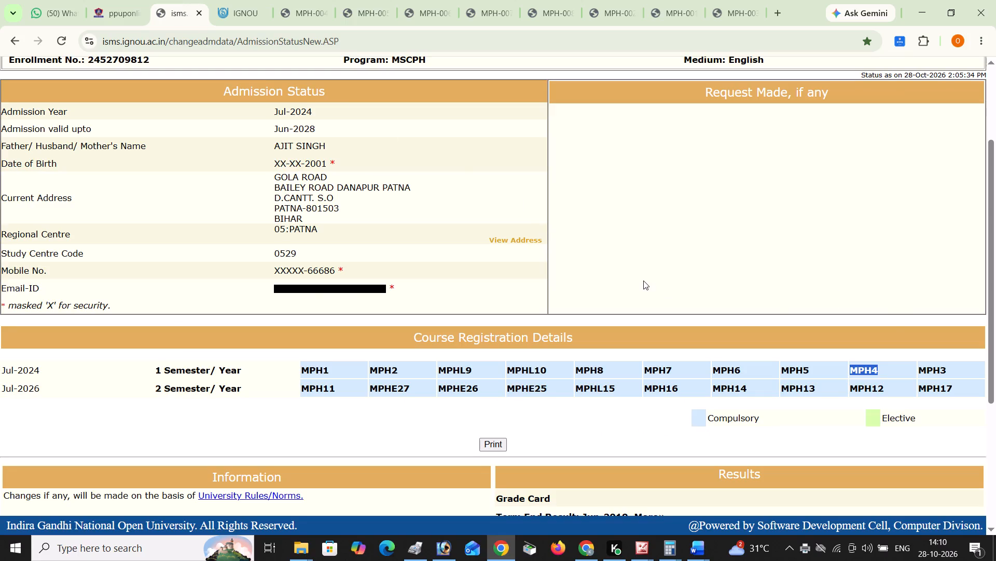
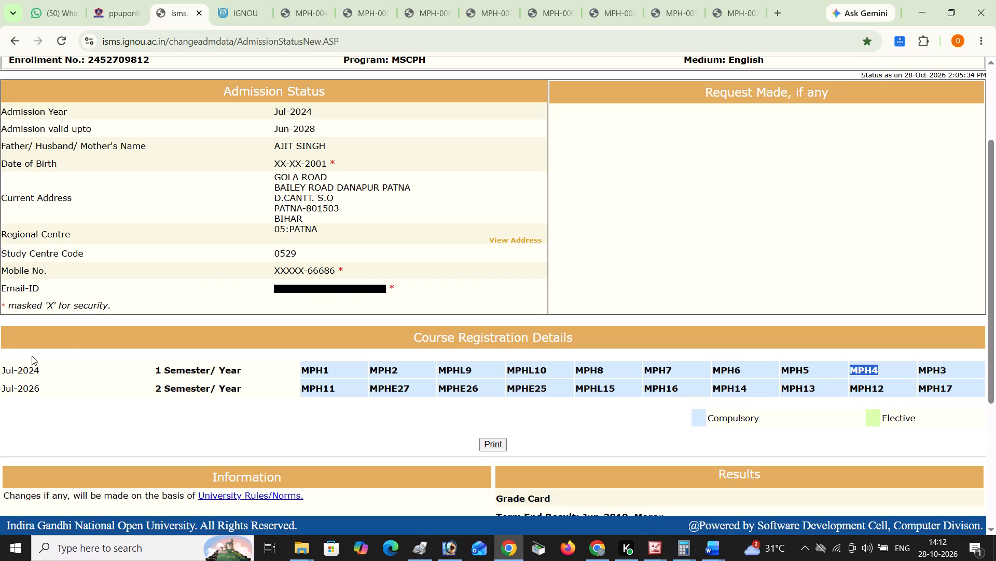
Switch to Calculator, clear the previous result, and compute 32 × 5, adding 160 and 16 to the running total.
left_click(682, 552)
left_click(626, 487)
left_click(179, 332)
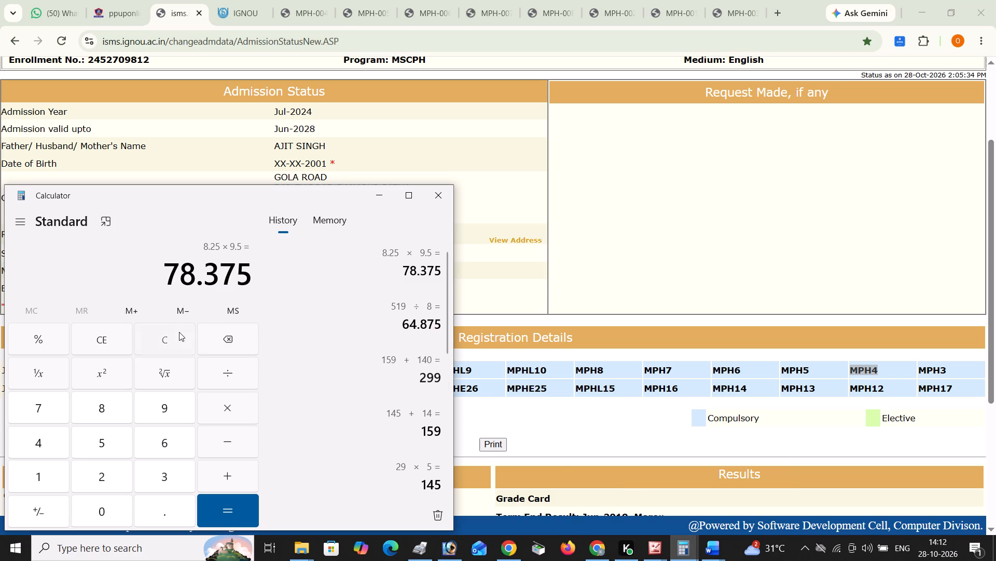
type("32*5")
key("Return")
key("plus")
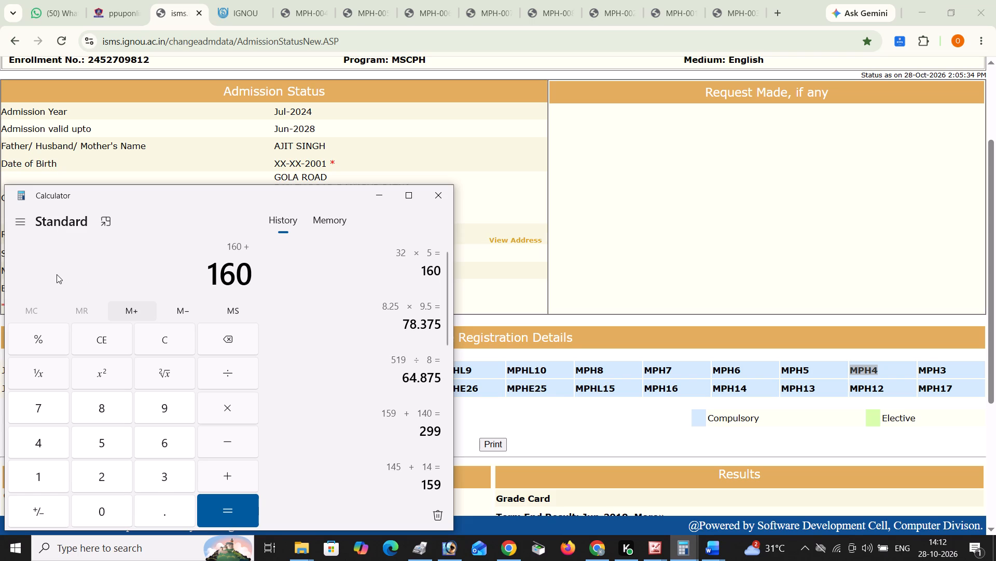
type("160")
key("plus")
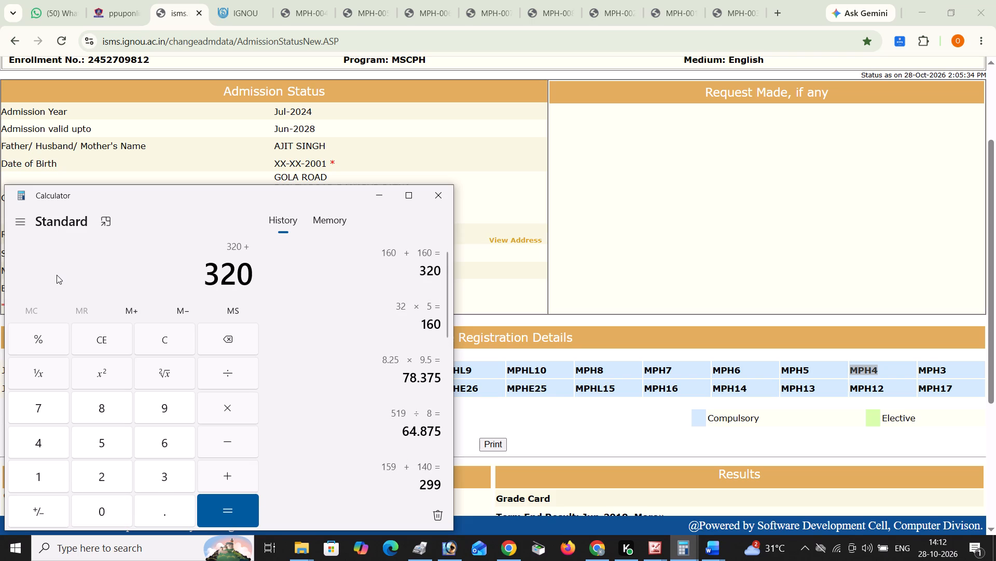
key("plus")
type("16+")
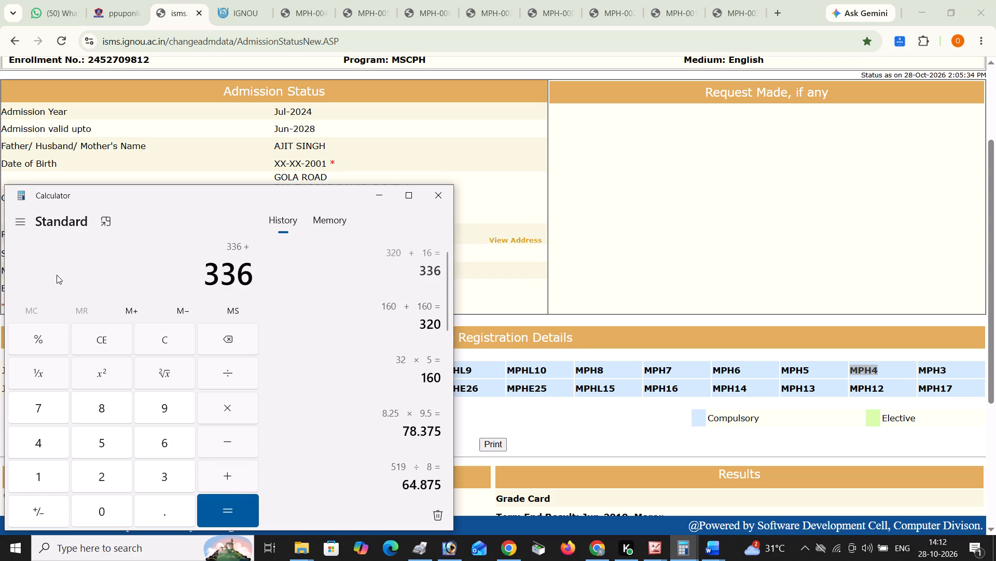
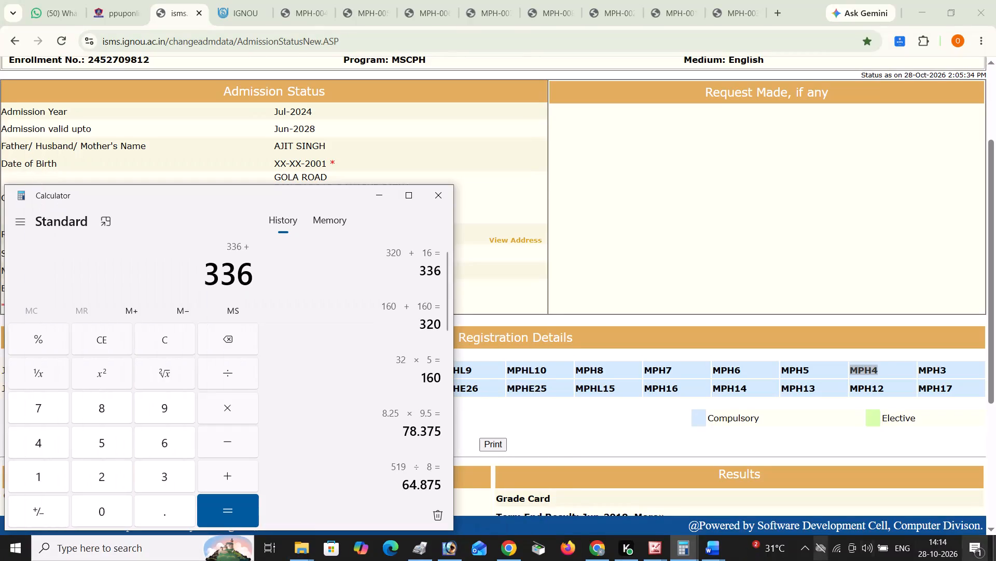
Switch to Chrome, close all the MPH assignment PDF tabs, and reopen the IGNOU assignments download page closed along with them.
left_click(344, 0)
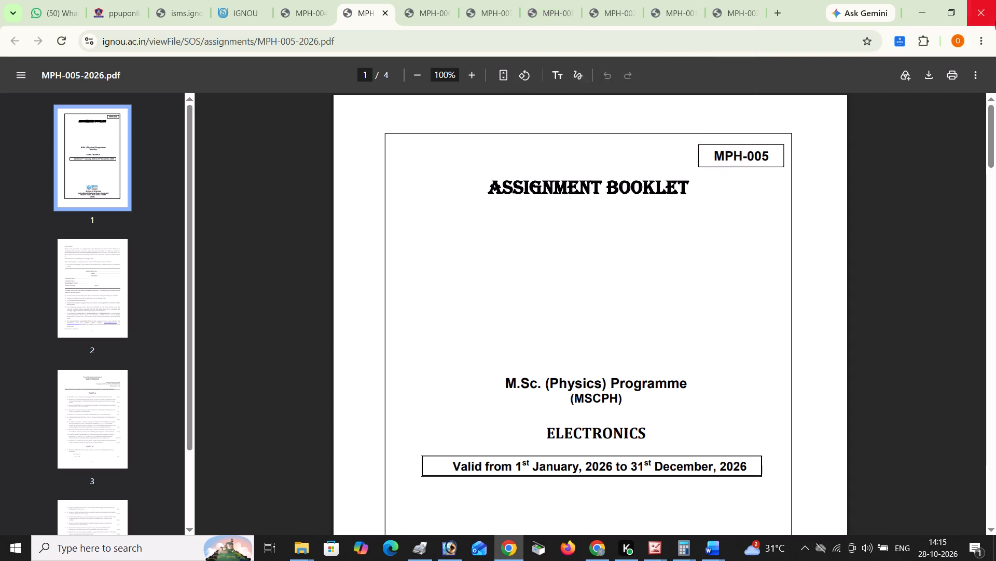
left_click(735, 0)
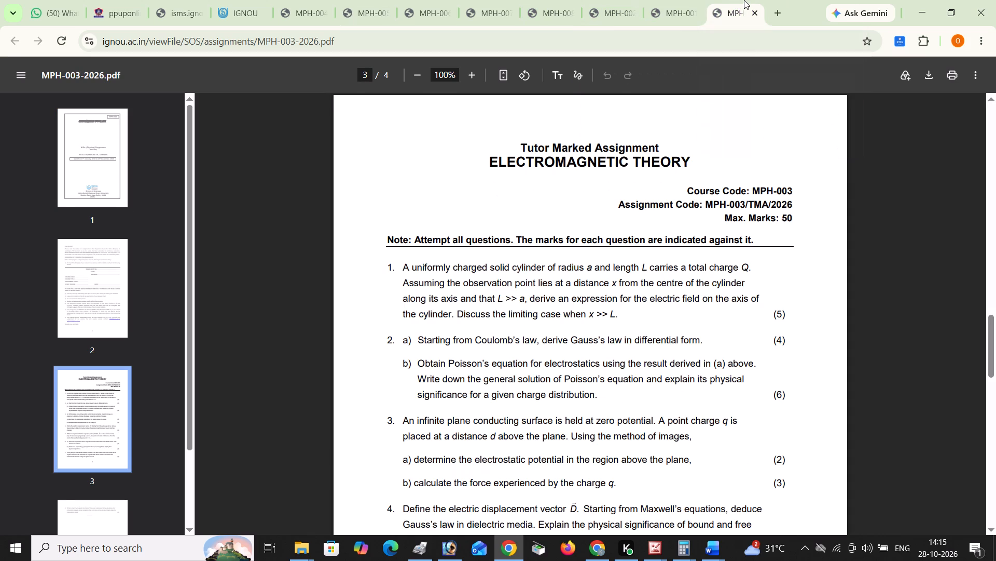
key("ctrl+w")
key("ctrl+w")
key("ctrl+w")
key("ctrl+w")
key("ctrl+w")
key("ctrl+w")
key("ctrl+w")
key("ctrl+w")
key("ctrl+w")
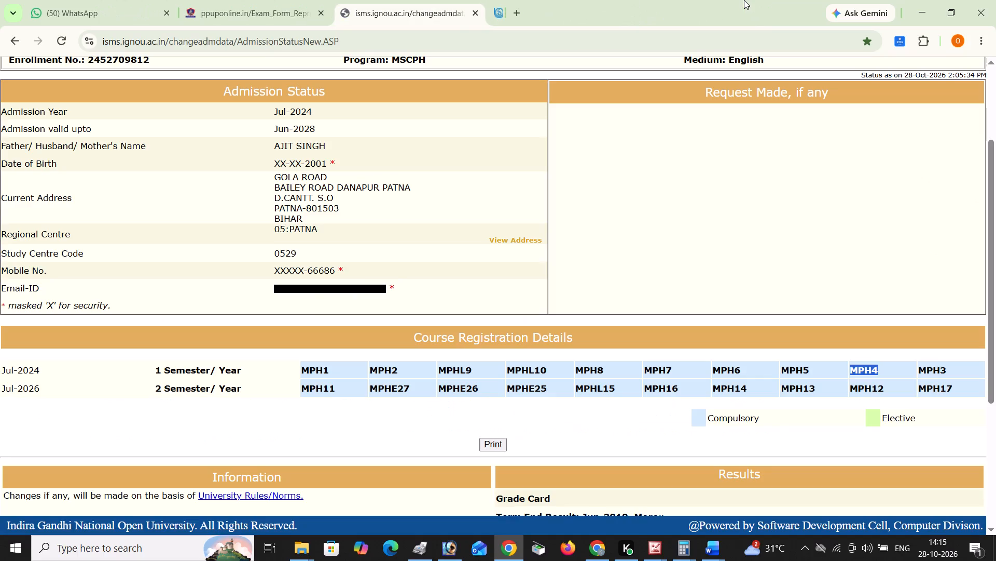
key("ctrl+shift+t")
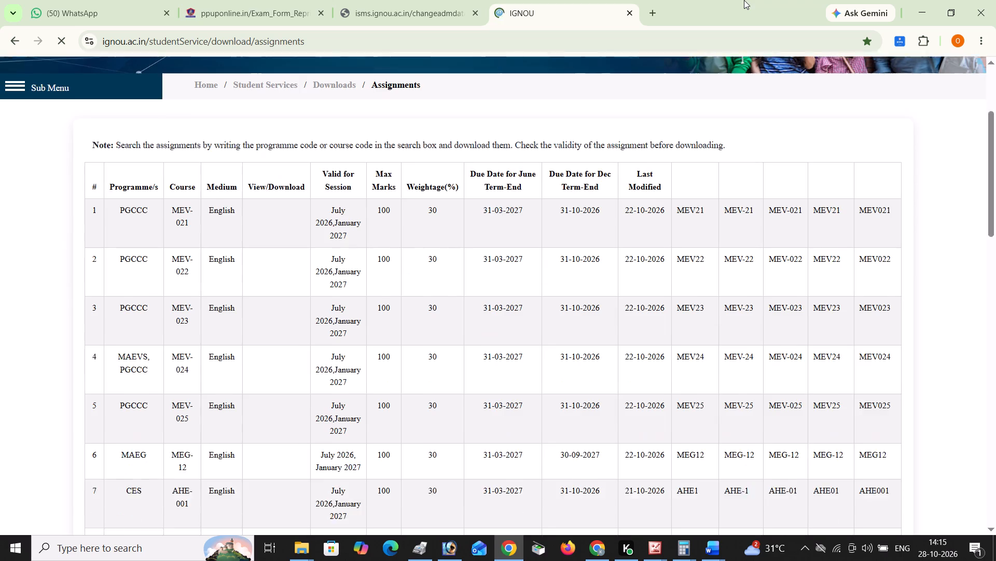
Close the ppuponline exam form tab and the isms.ignou.ac.in admission status tab.
scroll(744, 0, "up", 3)
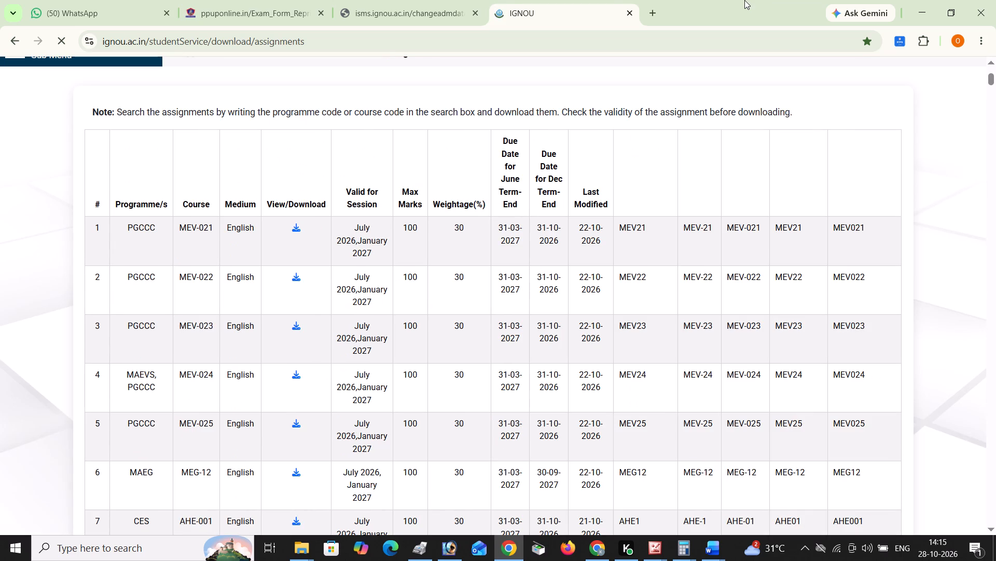
scroll(744, 0, "up", 4)
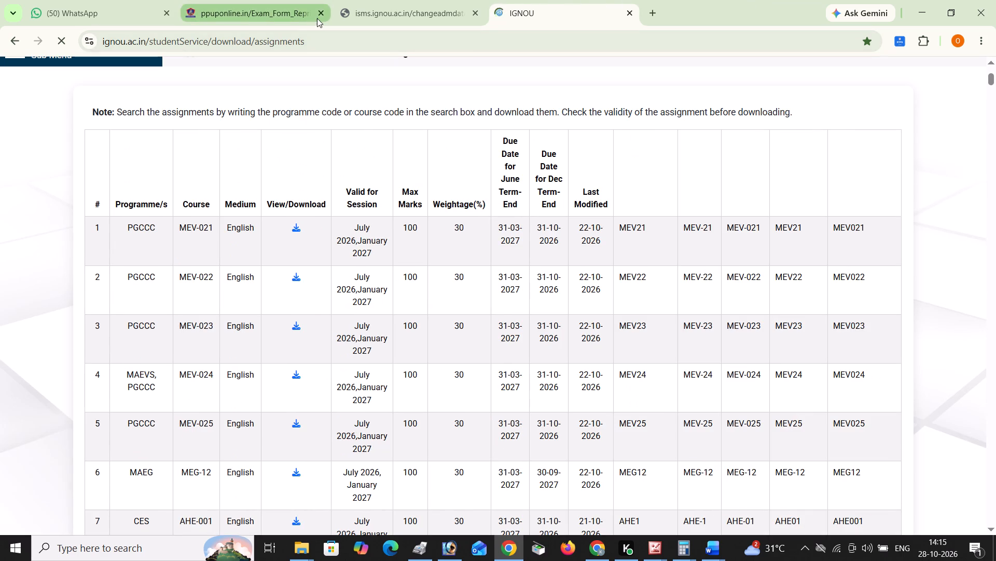
left_click(321, 16)
left_click(321, 16)
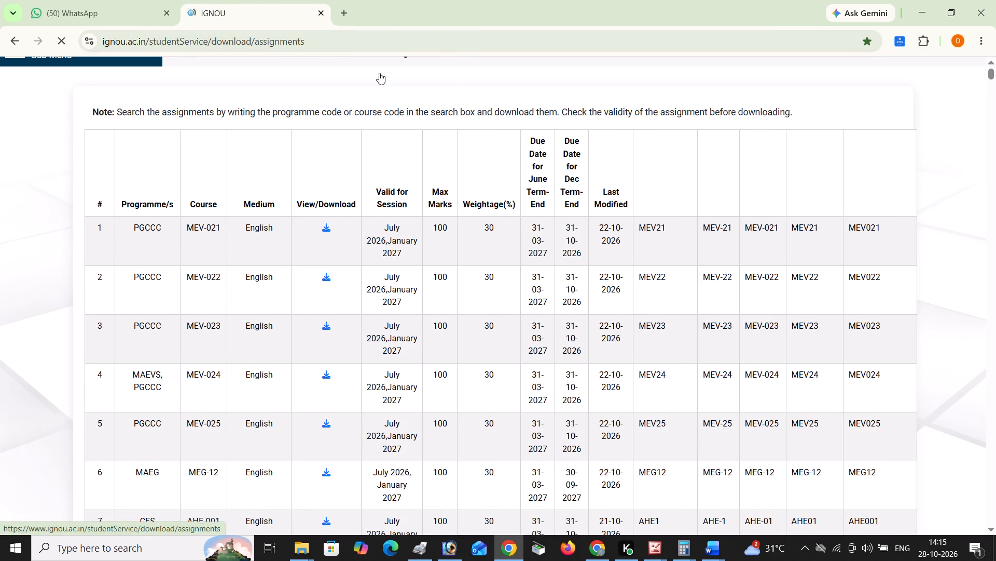
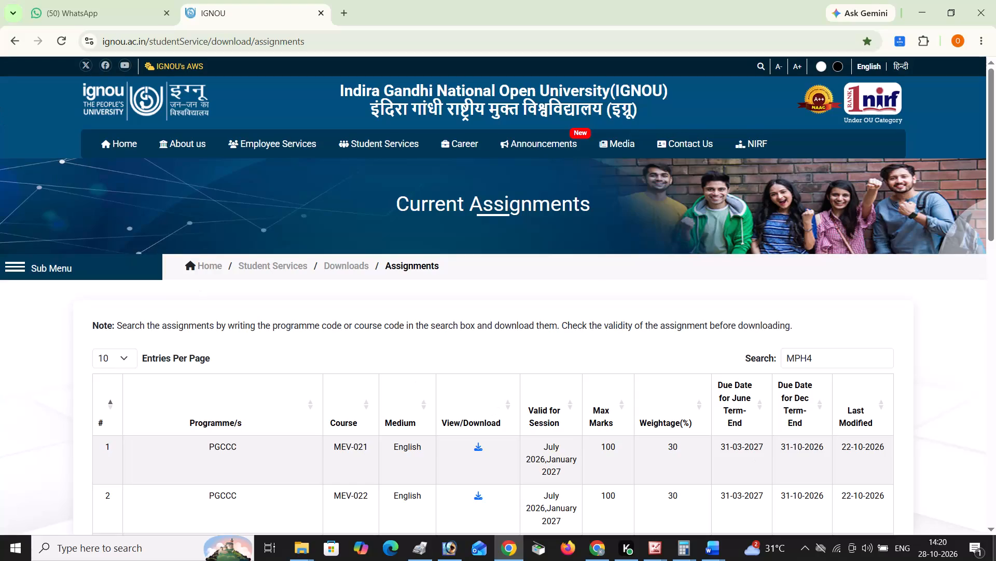
Search the assignments for mec109 and open the Hindi MAEC assignment PDF last modified 02-04-2026.
double_click(803, 354)
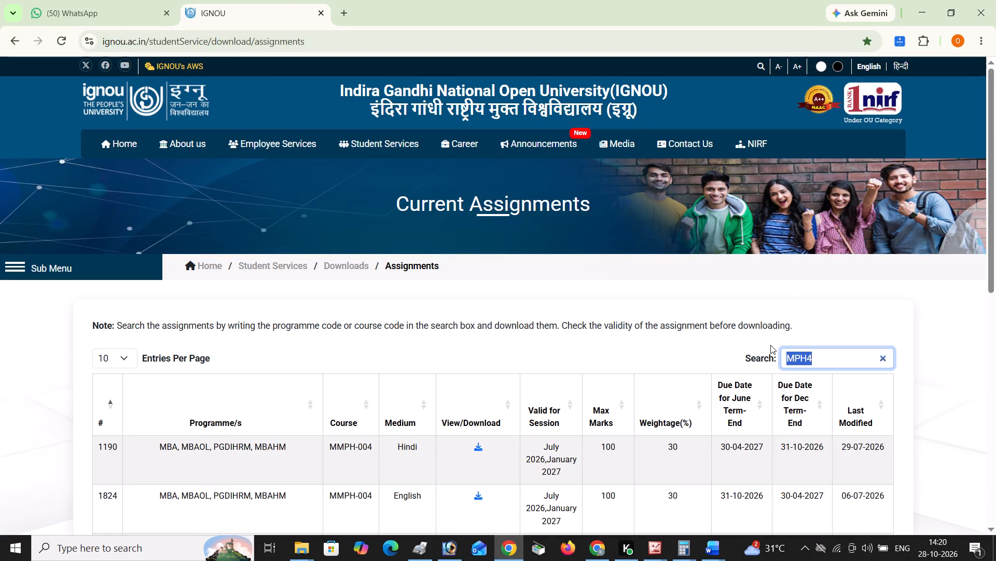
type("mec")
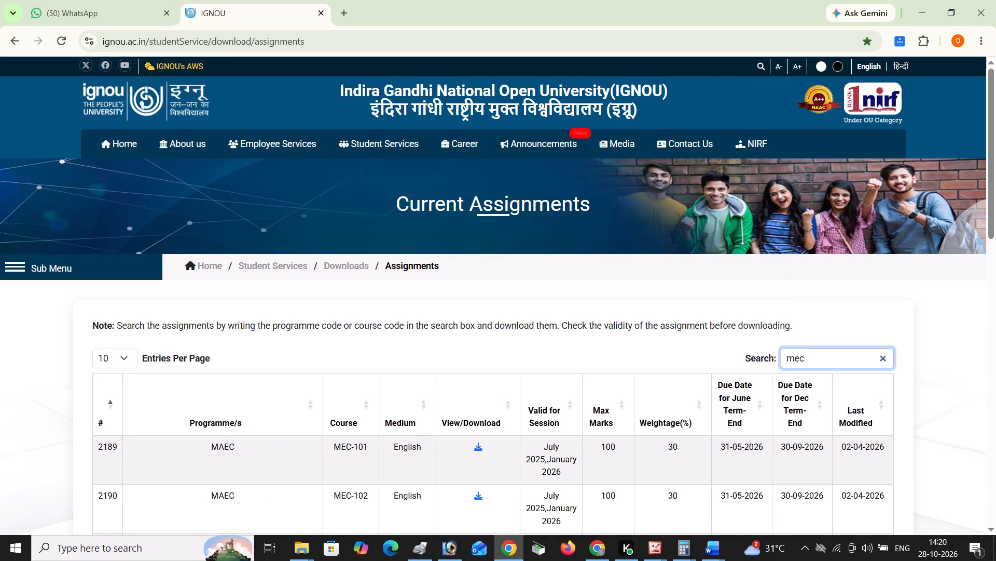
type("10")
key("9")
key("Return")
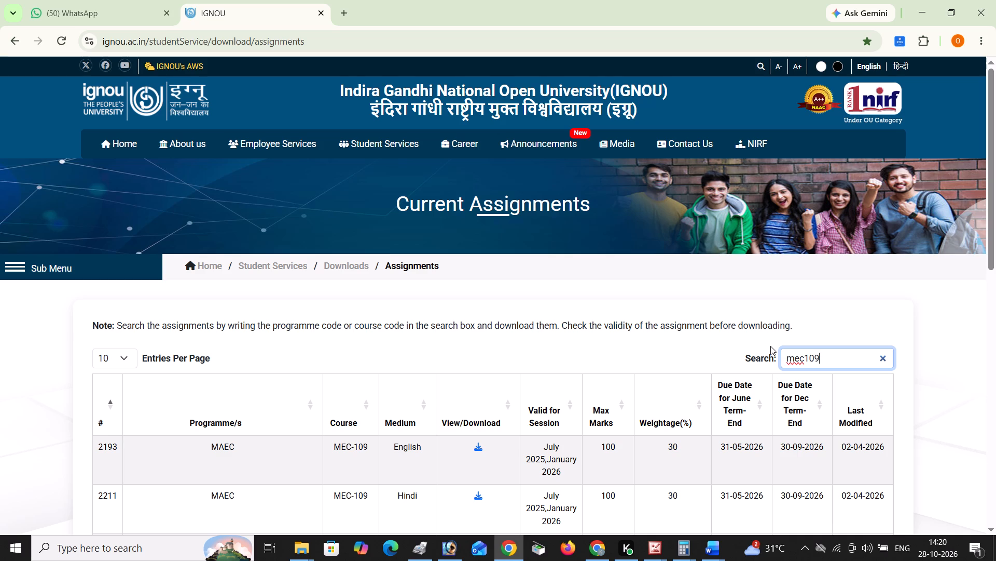
scroll(782, 351, "down", 2)
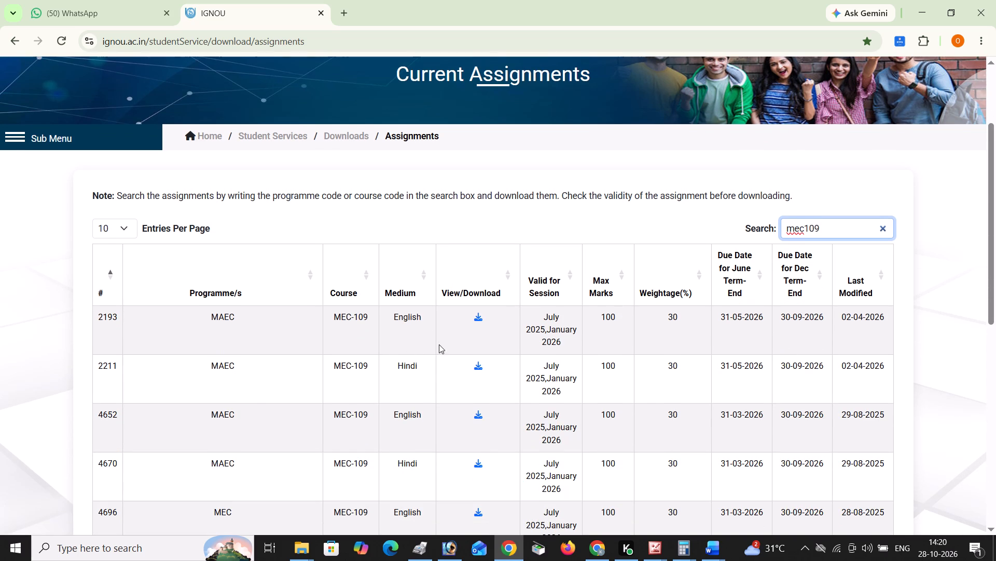
scroll(439, 365, "down", 1)
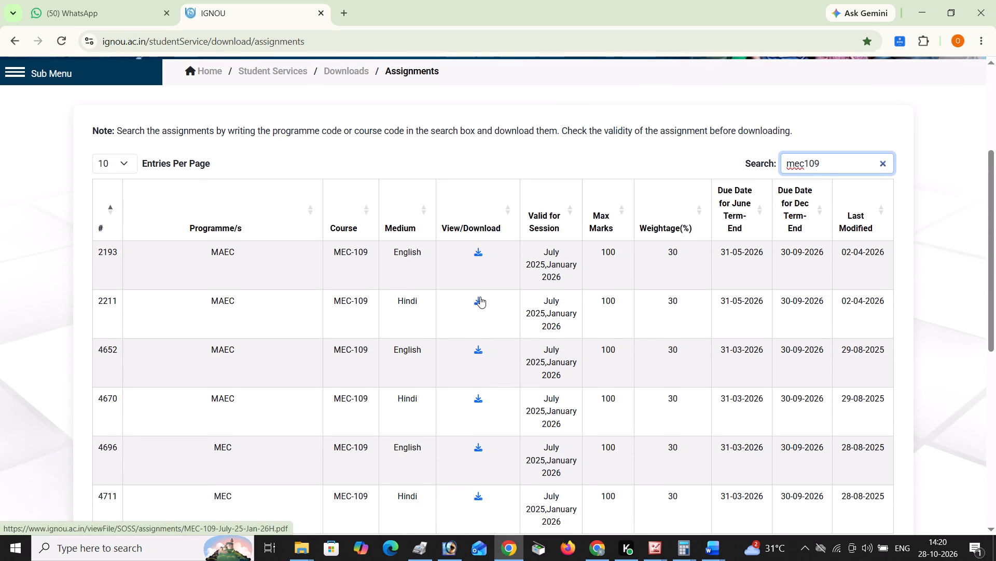
left_click(480, 297)
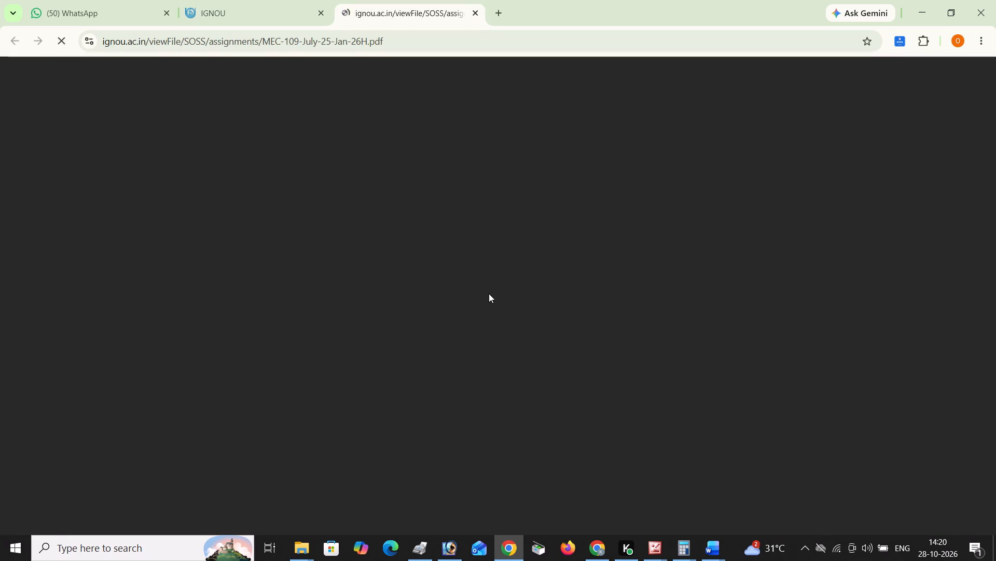
Find the questions in the MEC-109 PDF and print from page 4 to the end on the Canon MF3010.
scroll(524, 263, "down", 16)
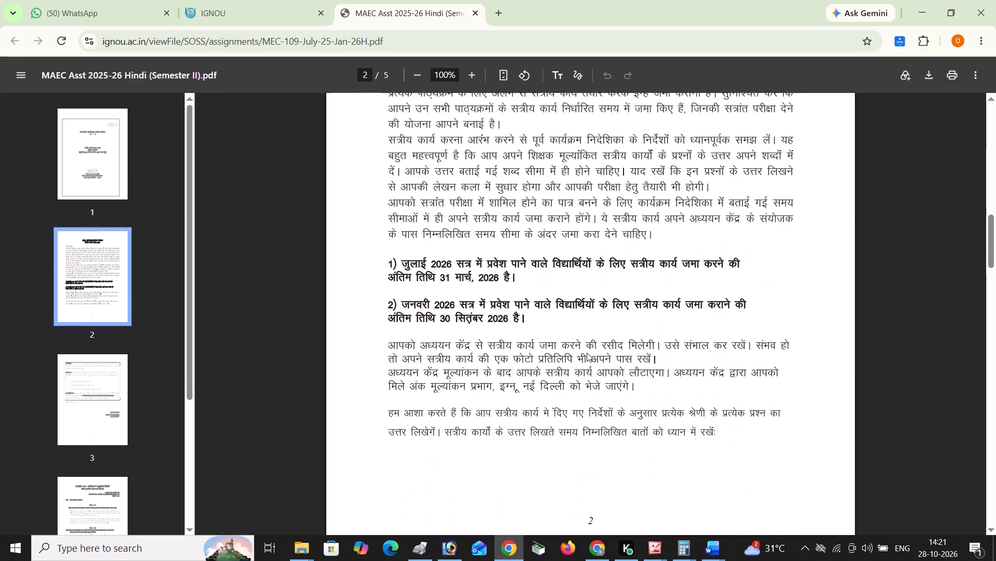
scroll(587, 353, "down", 15)
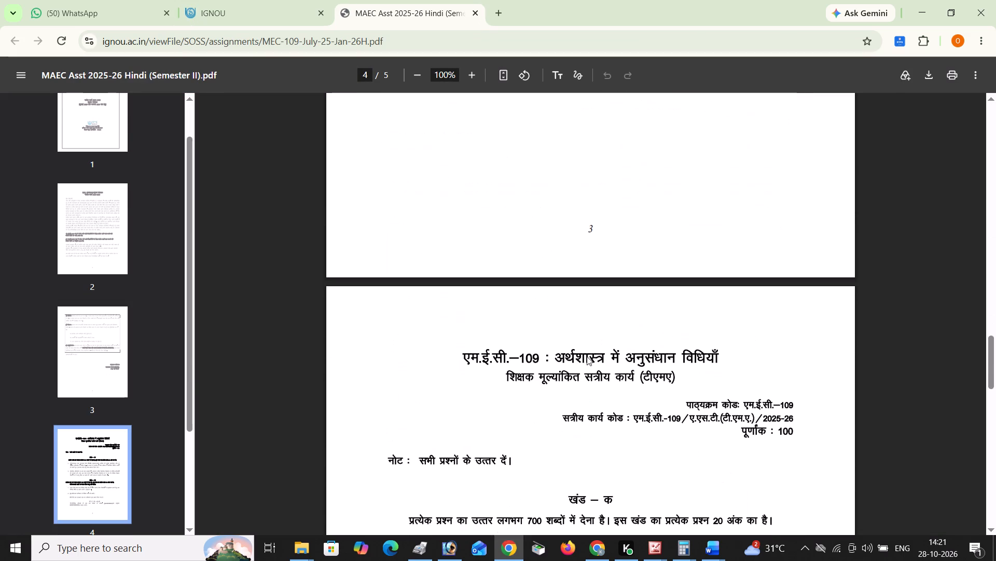
scroll(587, 356, "down", 1)
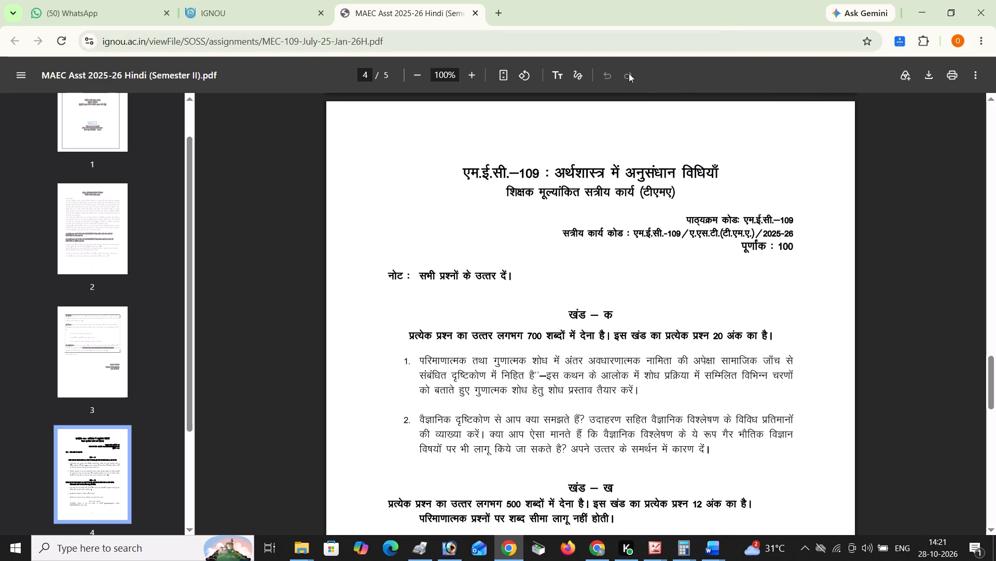
left_click(947, 74)
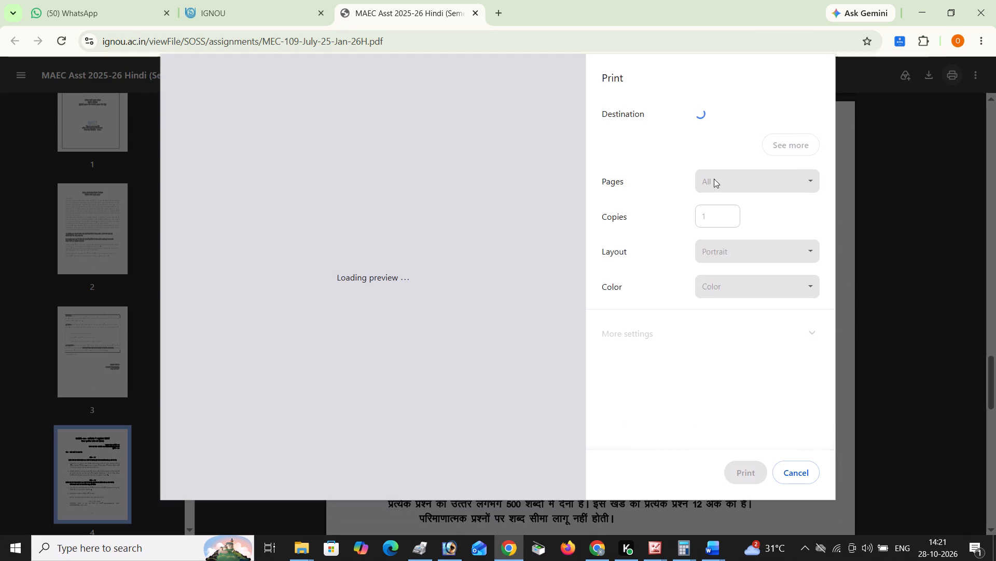
left_click(706, 187)
left_click(725, 247)
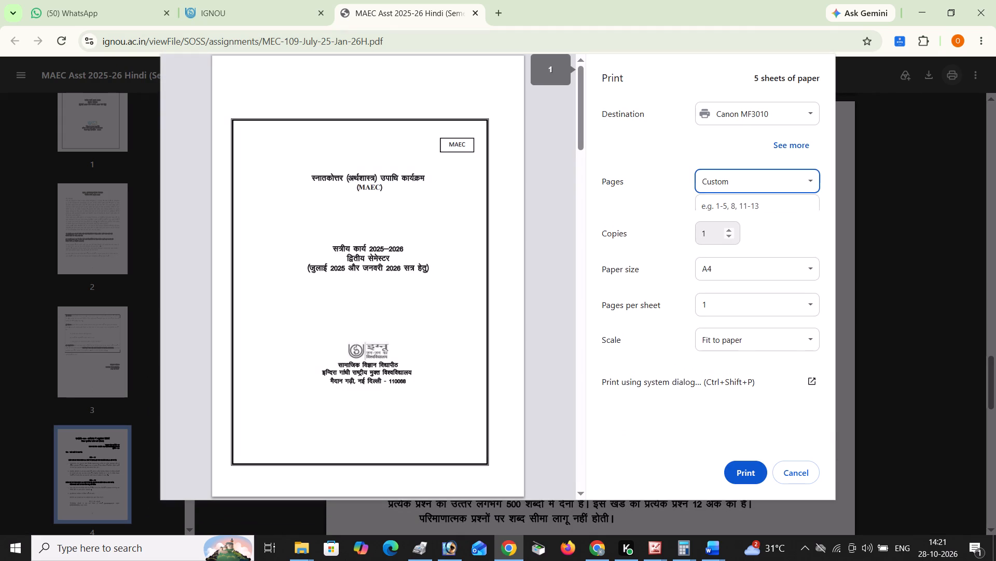
key("3")
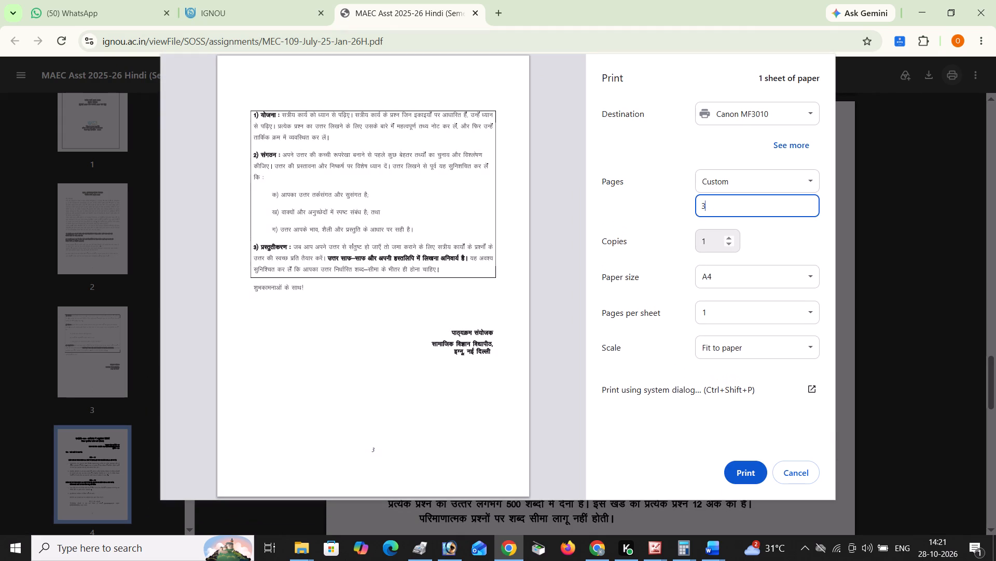
key("BackSpace")
key("4")
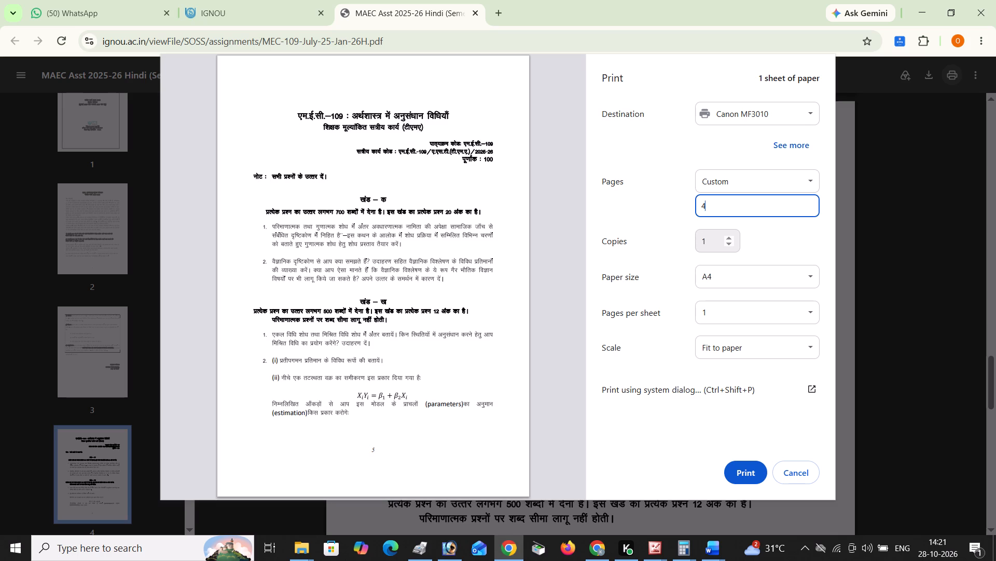
key("minus")
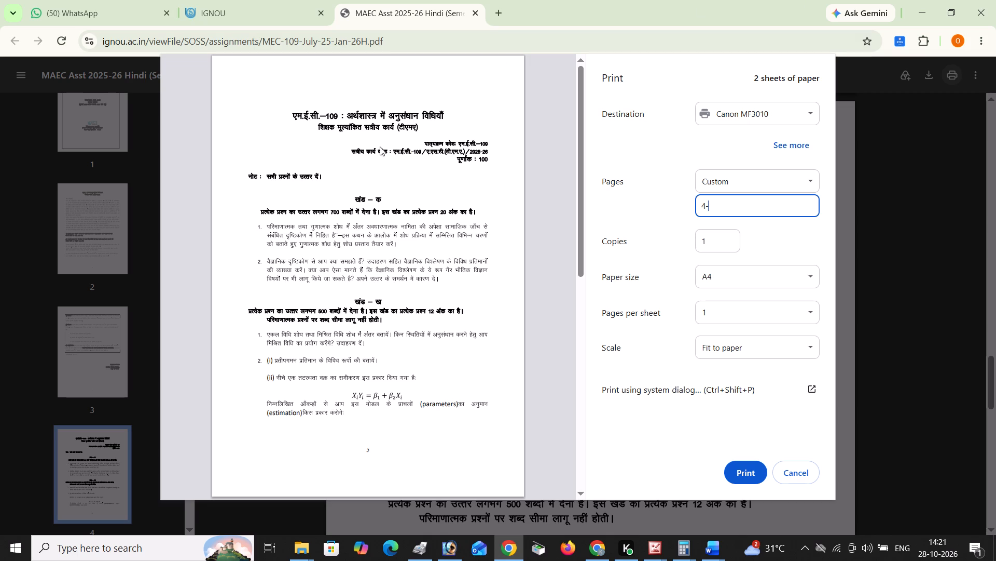
scroll(349, 206, "down", 7)
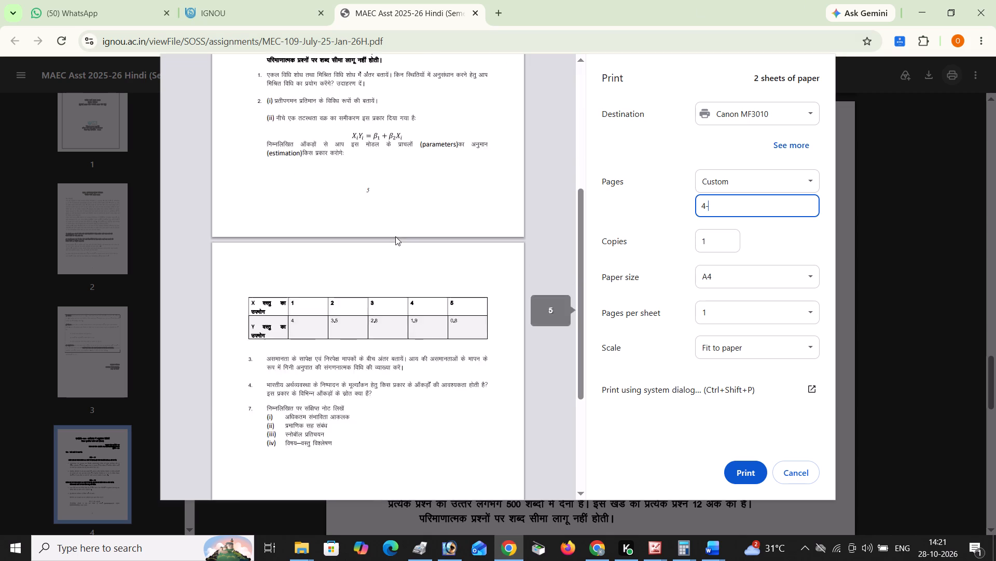
scroll(395, 236, "down", 10)
scroll(395, 231, "up", 17)
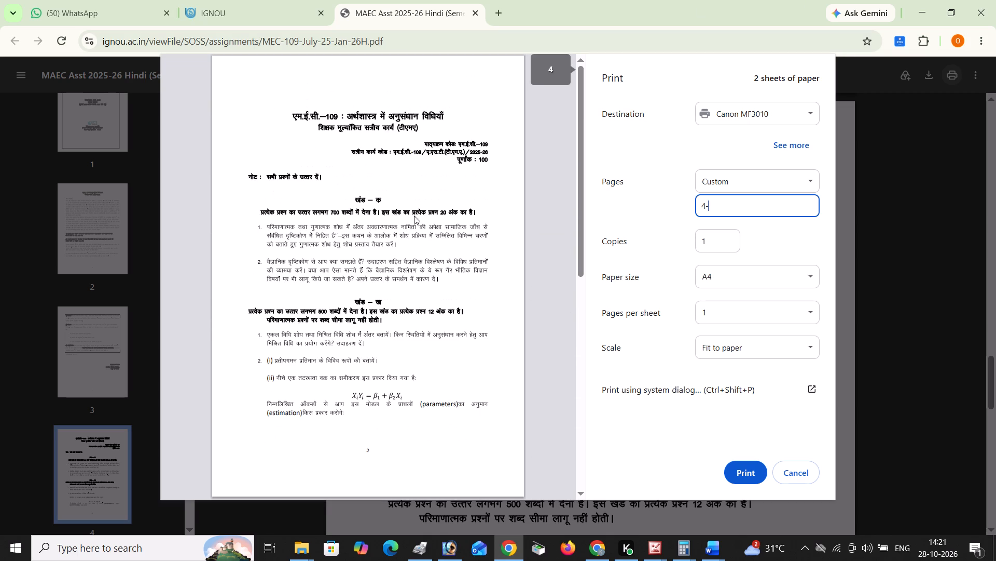
scroll(492, 249, "down", 15)
left_click(740, 466)
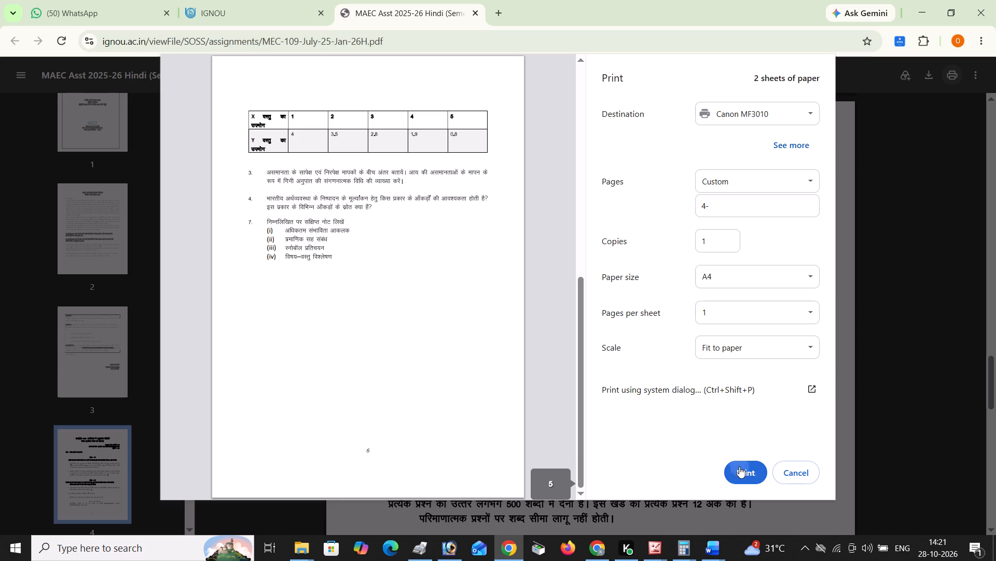
Return to the assignments list, search for mec205, and open the Hindi MAEC assignment PDF last modified 02-04-2026.
left_click(271, 0)
double_click(798, 161)
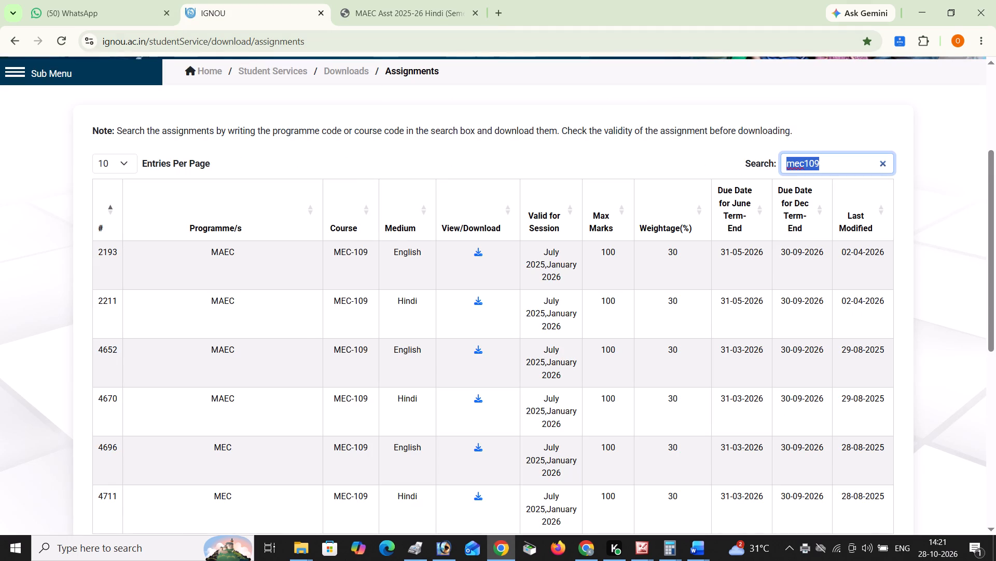
left_click(845, 161)
key("BackSpace")
key("BackSpace")
key("BackSpace")
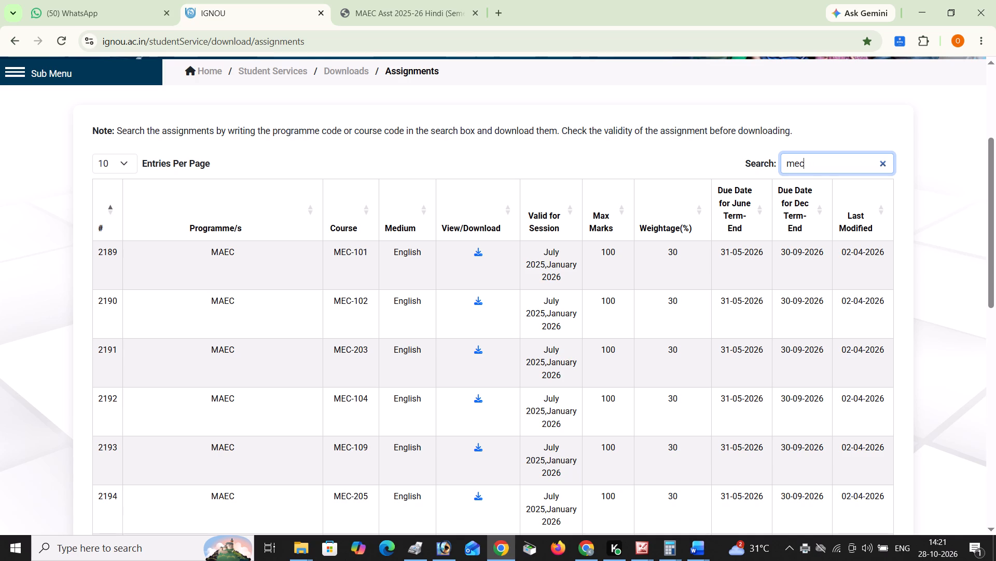
type("205")
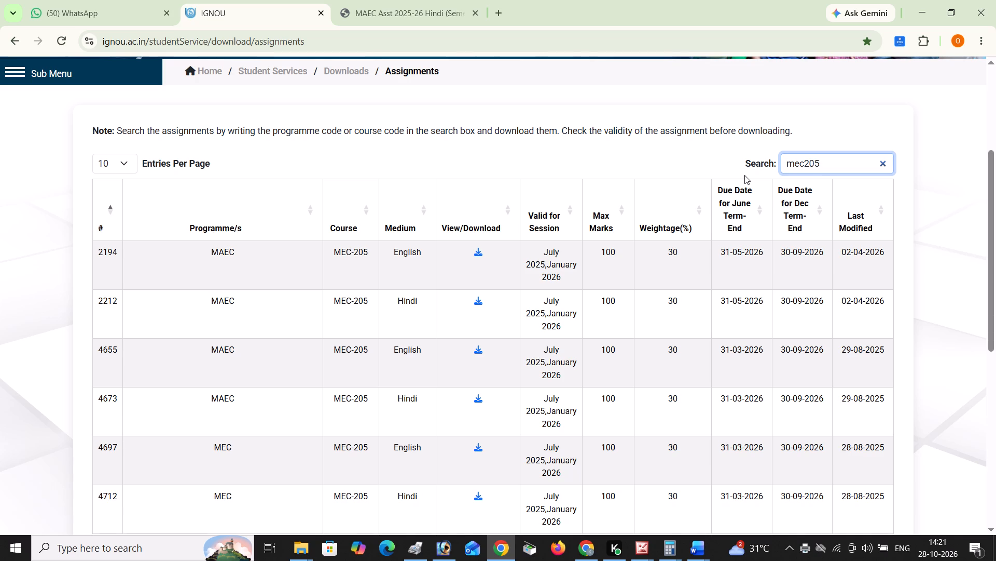
key("Return")
scroll(527, 197, "down", 1)
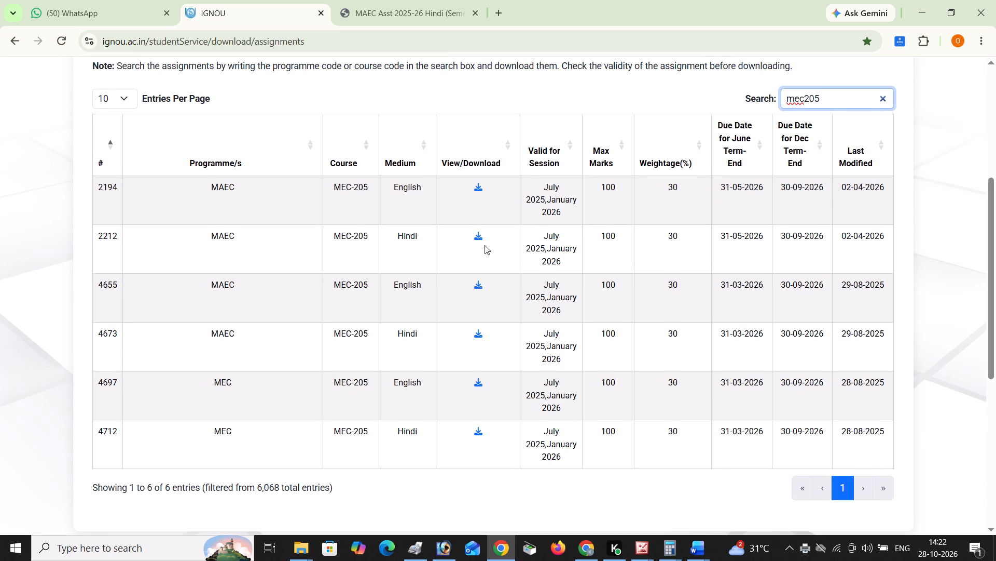
left_click(475, 239)
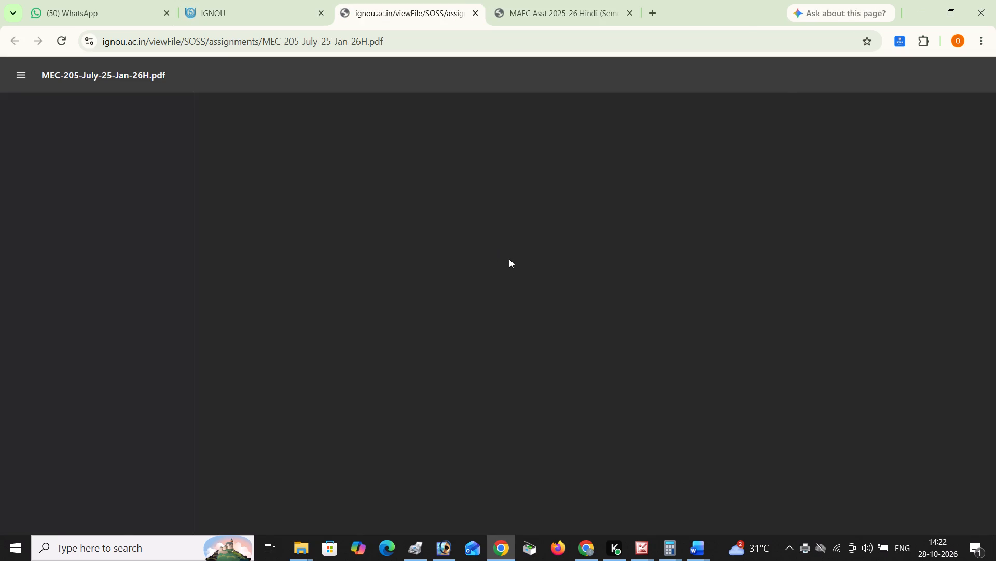
Find the page where the MEC-205 questions begin in the opened Hindi assignment PDF.
scroll(509, 288, "down", 20)
scroll(509, 288, "down", 3)
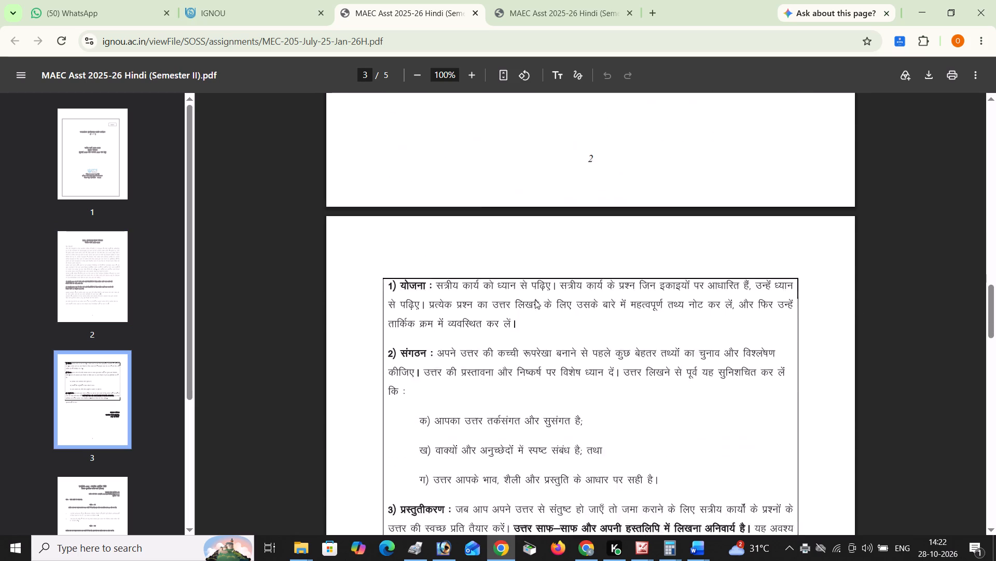
scroll(535, 300, "down", 9)
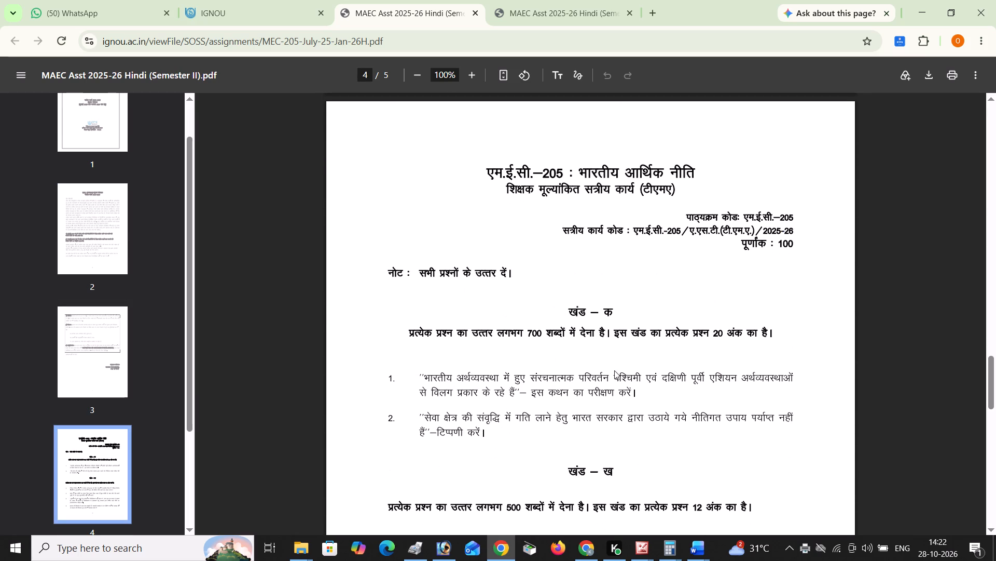
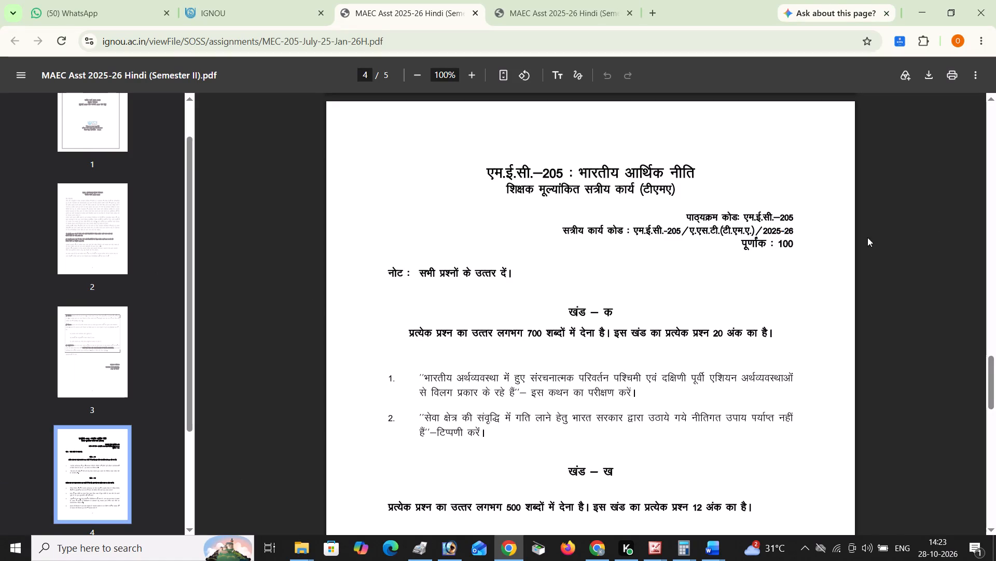
Set up printing of the MEC-205 PDF on the Canon MF3010 with a custom page range of 4-.
left_click(956, 75)
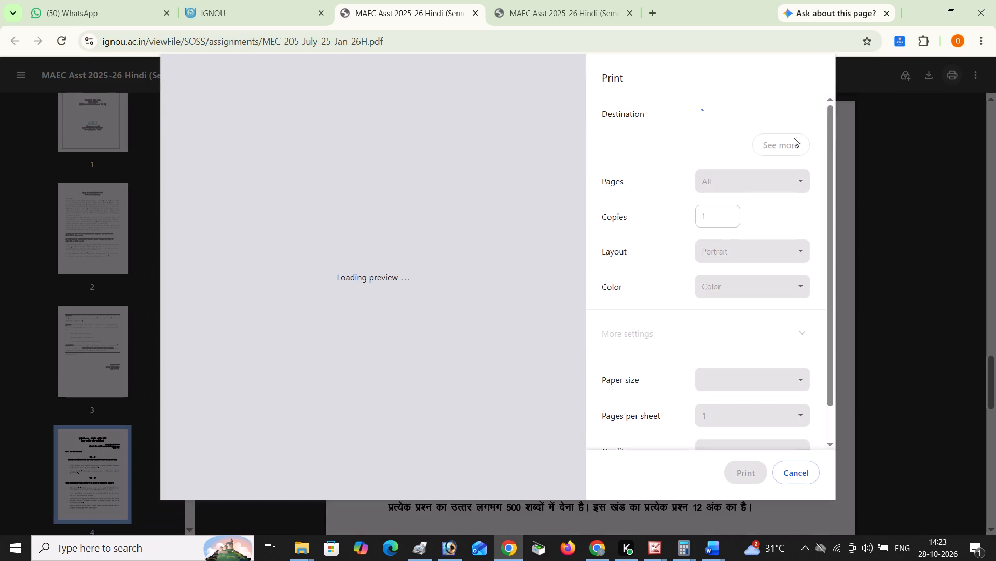
left_click(759, 176)
left_click(748, 250)
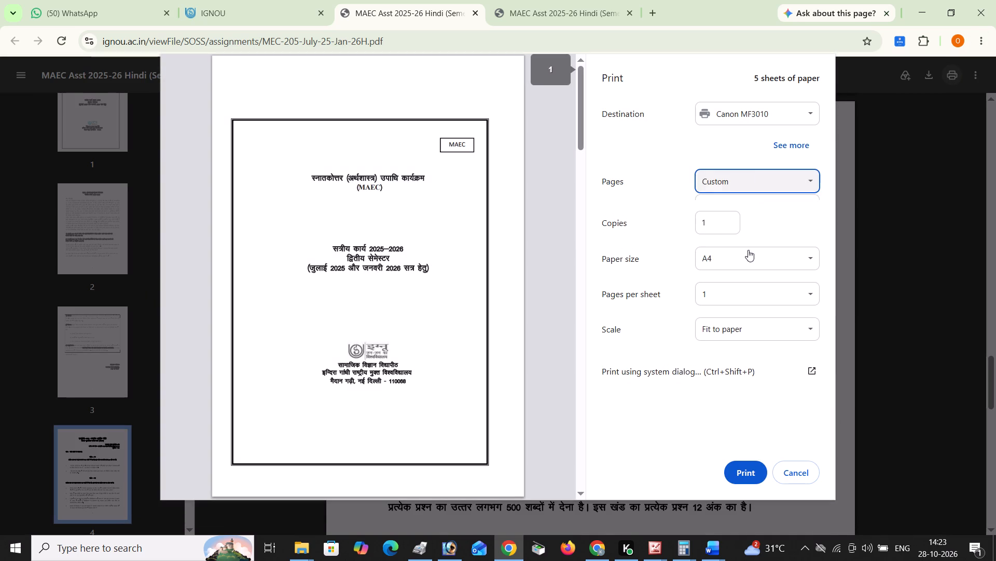
key("3")
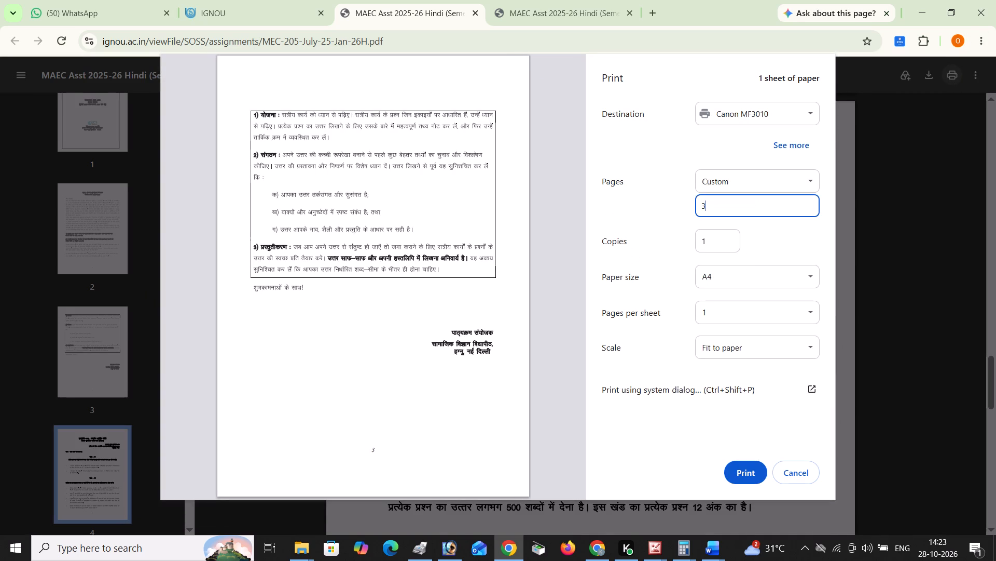
key("BackSpace")
key("4")
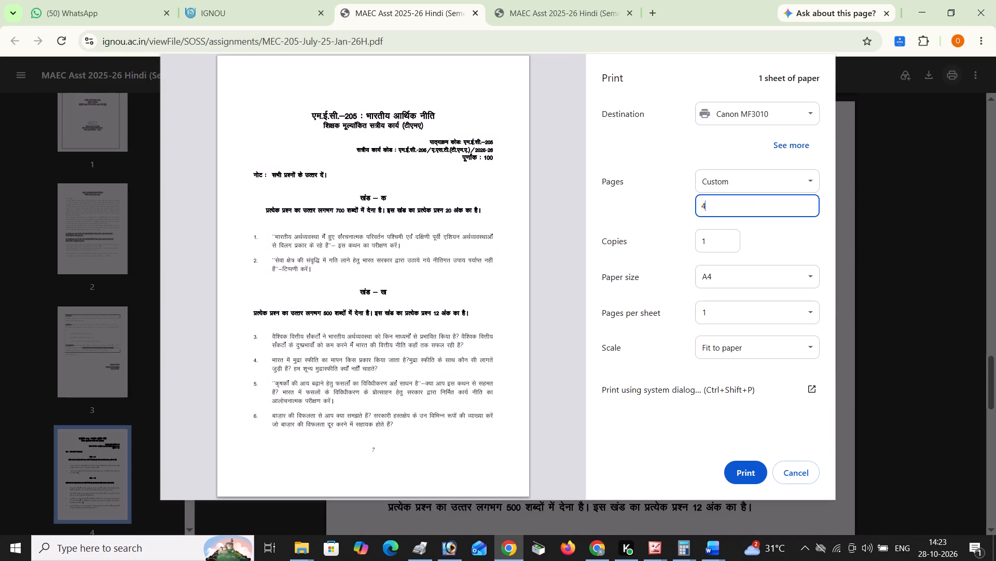
key("minus")
Check the print preview of the MEC-205 question pages from the first question to the end.
scroll(598, 234, "down", 7)
scroll(554, 321, "down", 7)
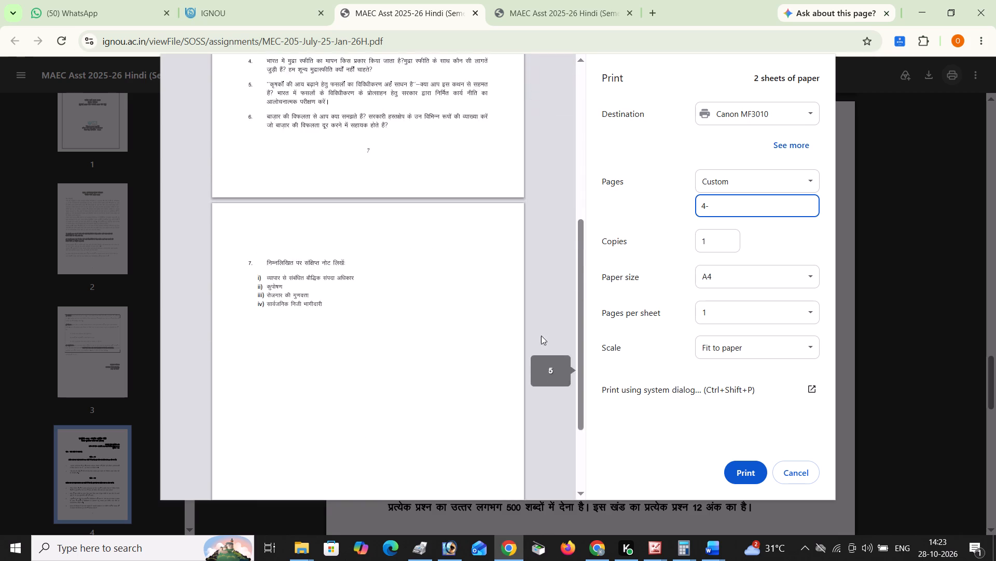
scroll(541, 336, "down", 9)
scroll(455, 368, "up", 4)
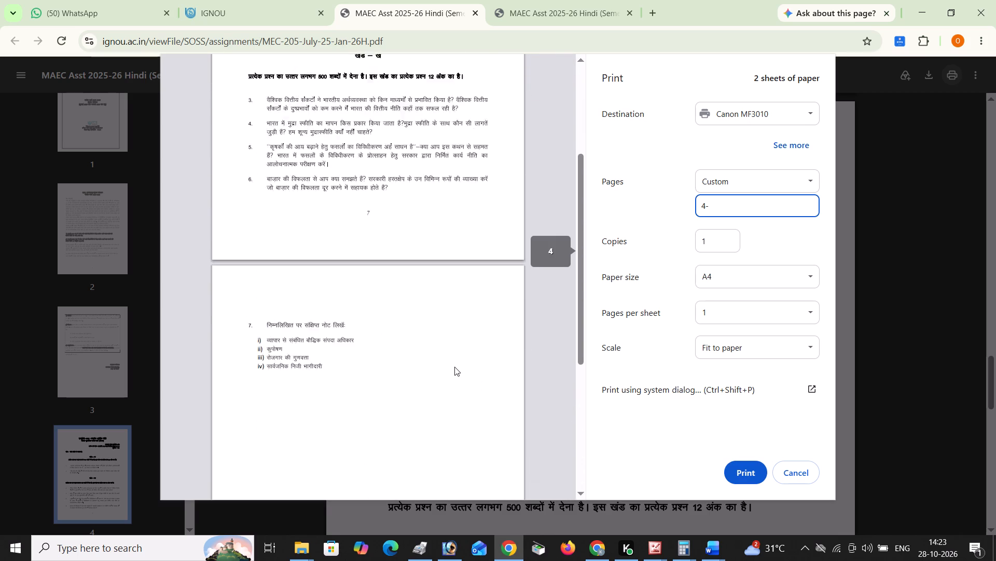
scroll(454, 367, "up", 4)
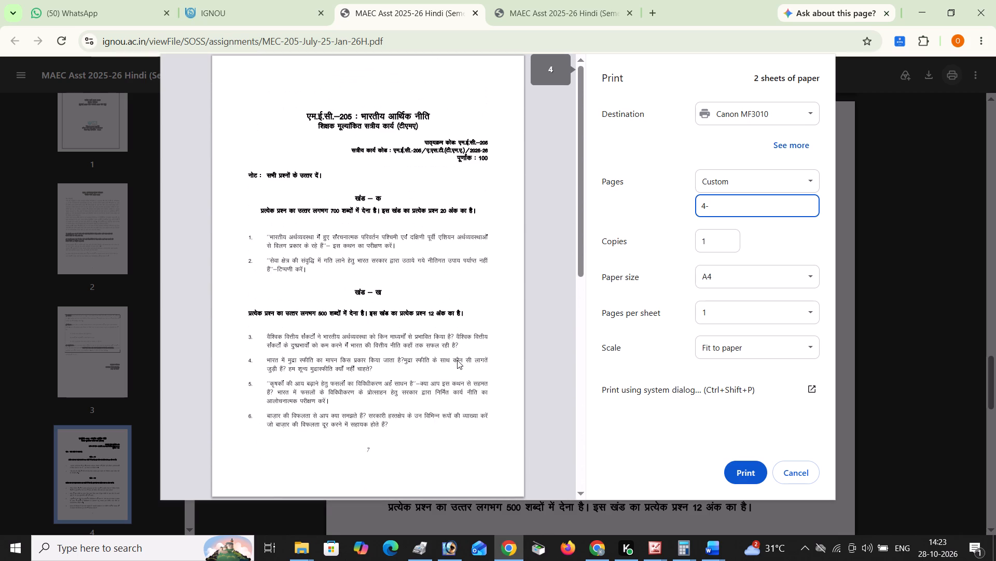
scroll(457, 360, "down", 13)
scroll(562, 393, "down", 1)
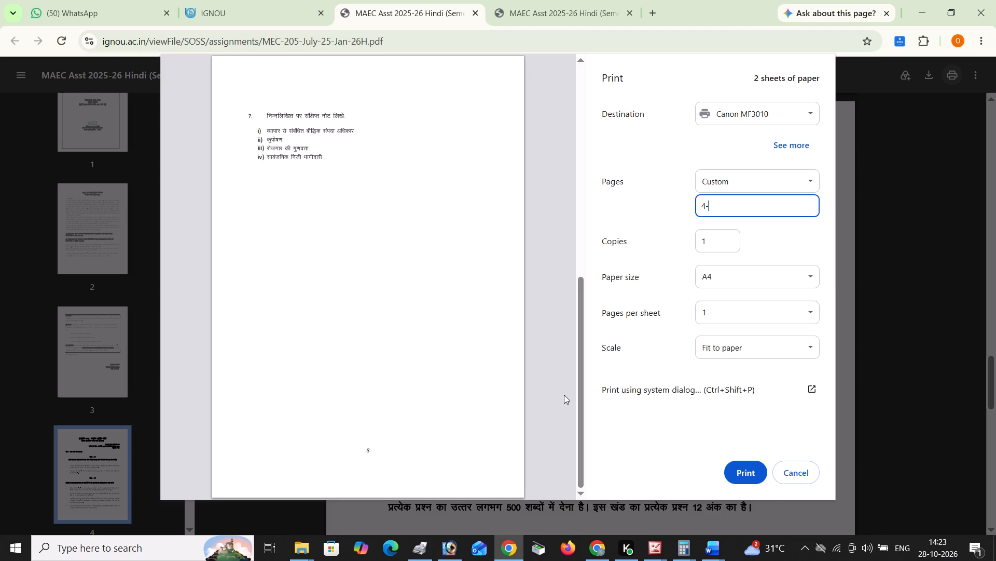
scroll(390, 220, "up", 6)
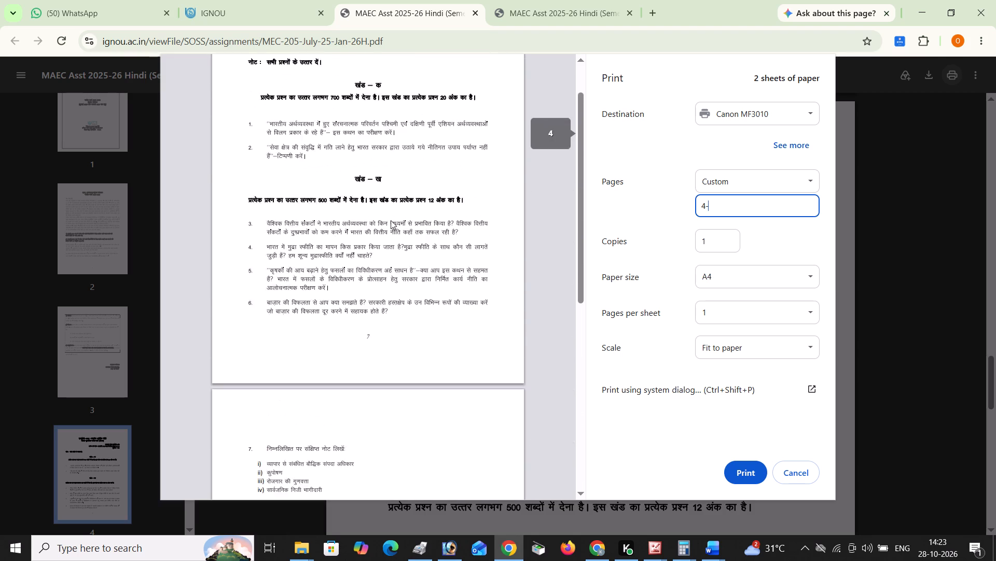
scroll(391, 220, "up", 1)
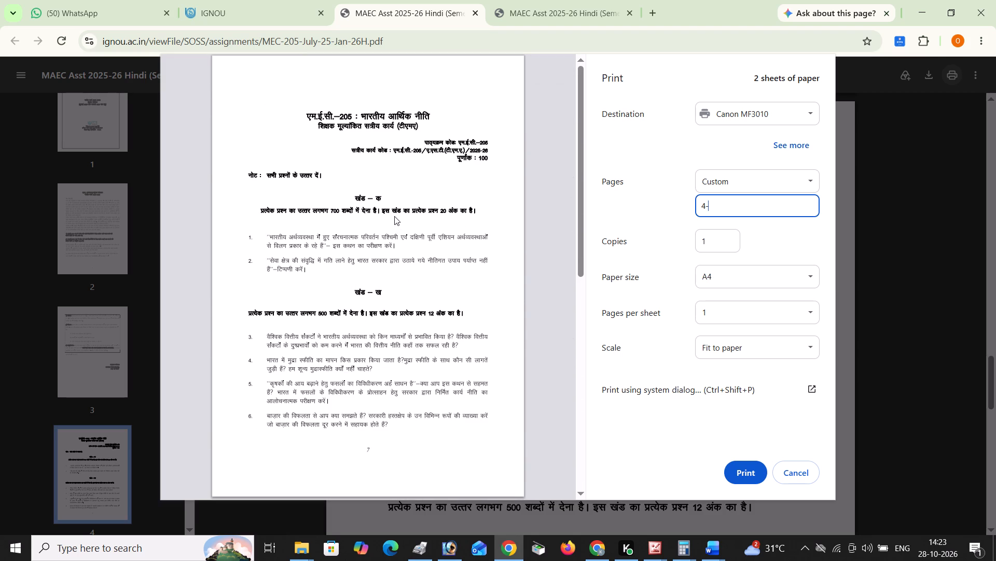
scroll(395, 218, "down", 8)
scroll(421, 255, "down", 4)
scroll(421, 260, "up", 2)
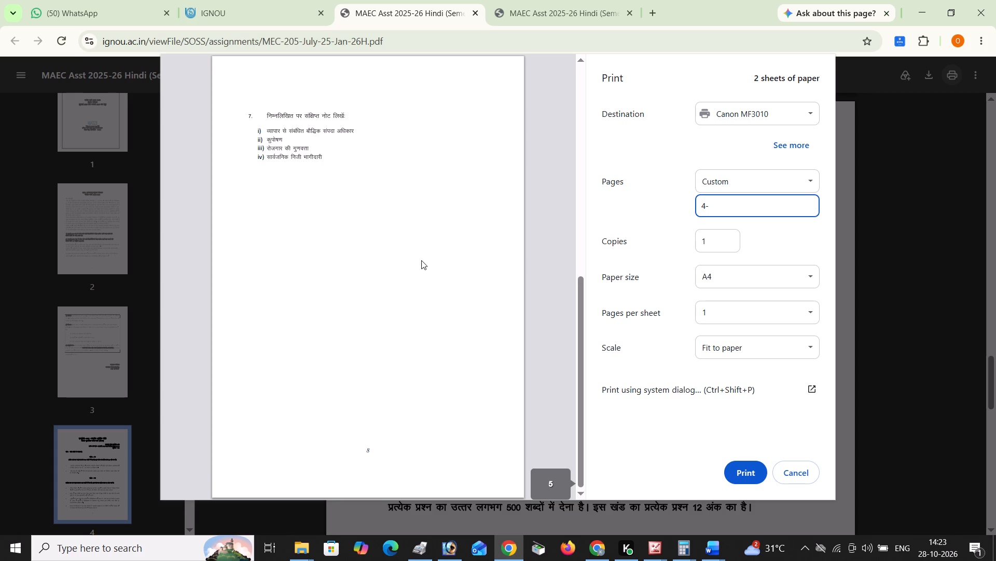
scroll(421, 260, "up", 10)
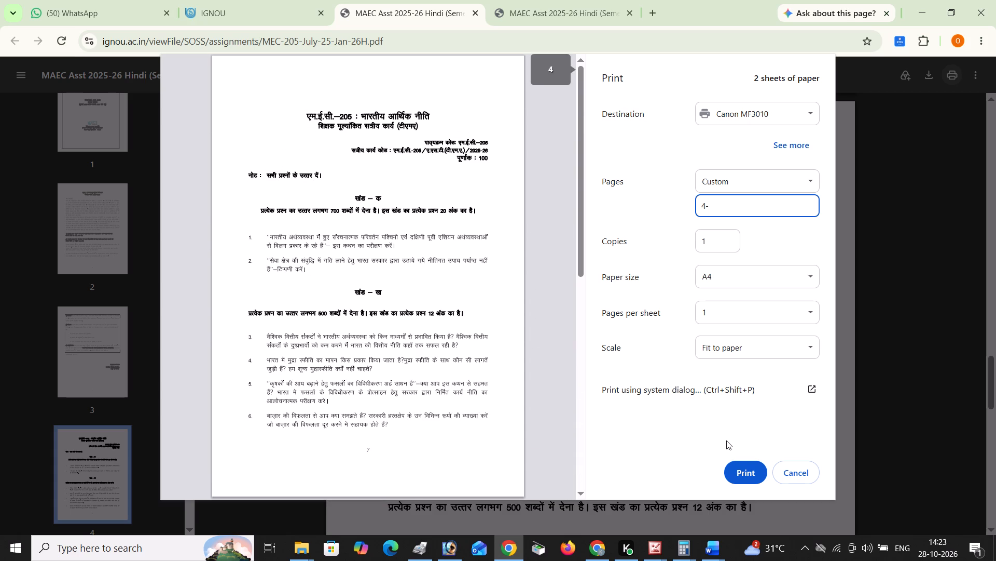
Print the selected MEC-205 question pages.
left_click(749, 471)
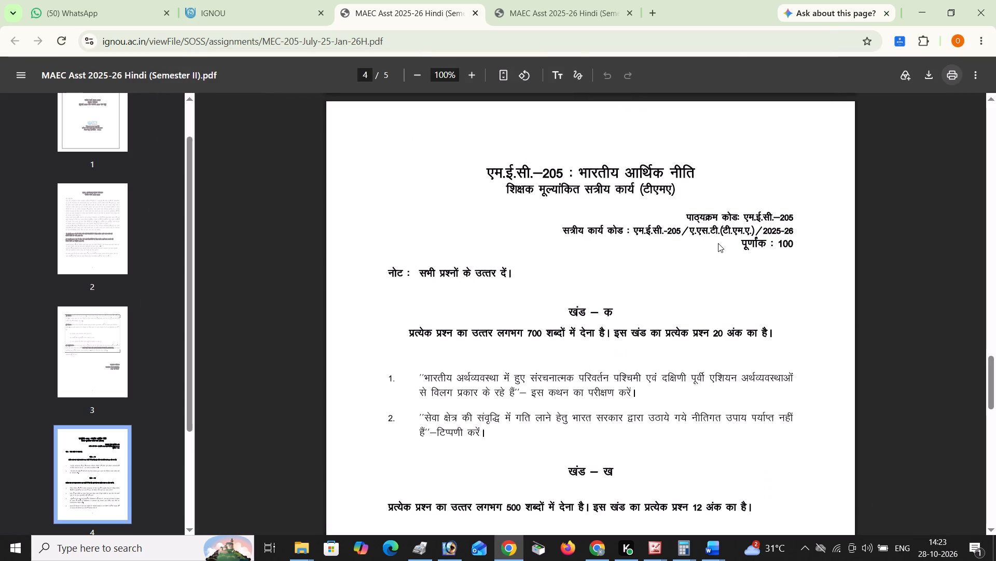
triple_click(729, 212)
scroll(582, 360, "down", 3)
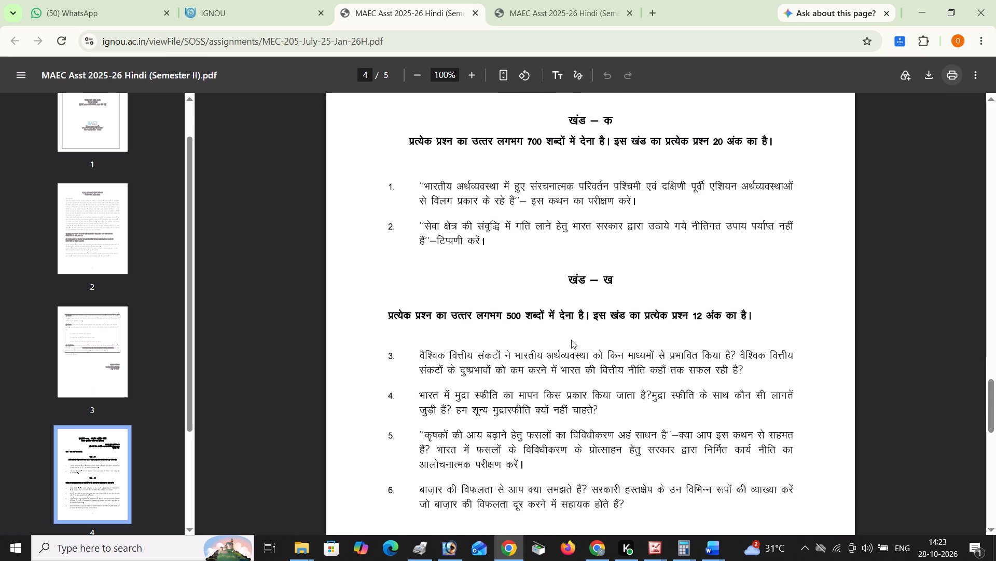
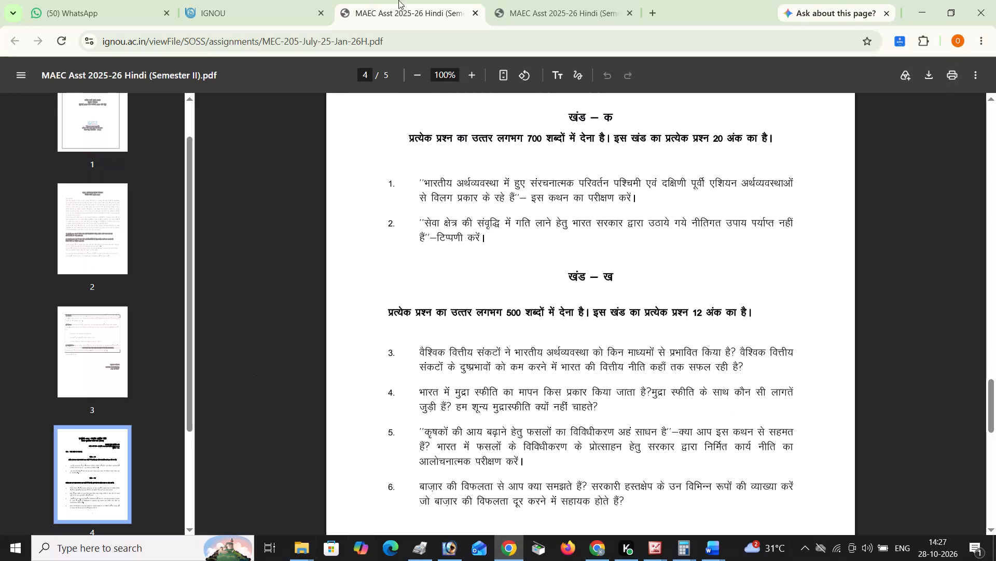
Open the bookmarked myAadhaar site in a new browser tab.
left_click(658, 14)
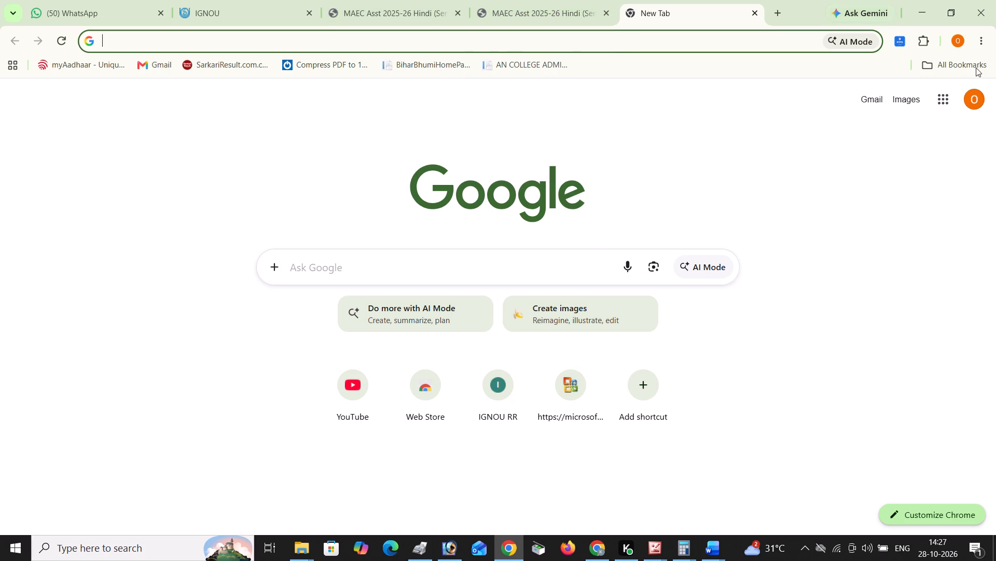
left_click(77, 68)
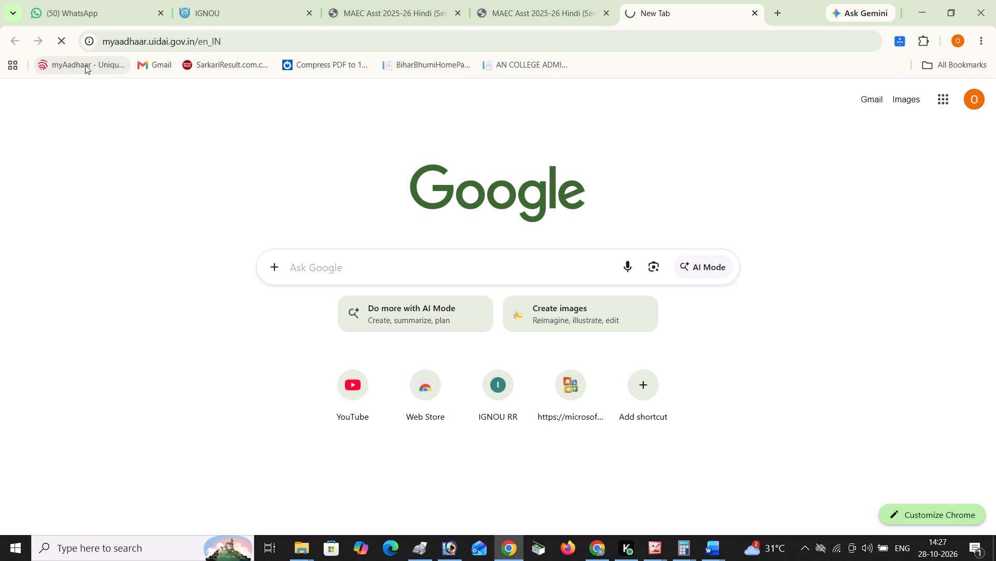
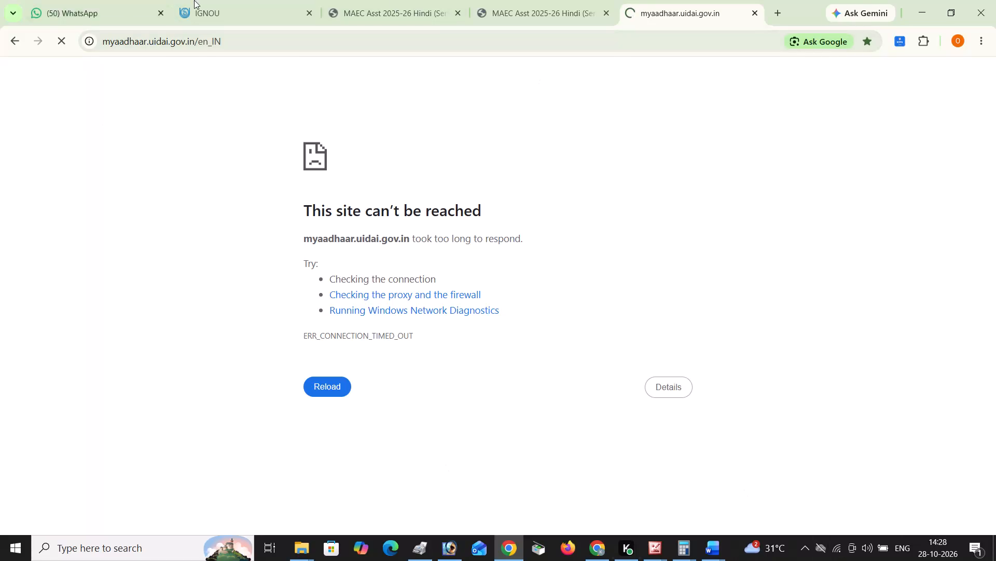
Open a new browser tab for a web search.
left_click(764, 13)
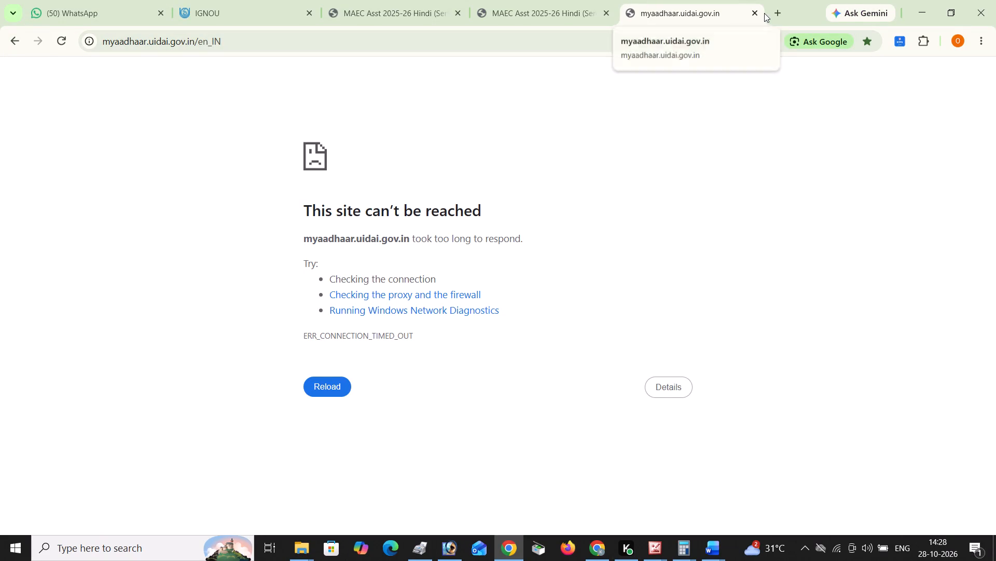
left_click(772, 13)
left_click(315, 43)
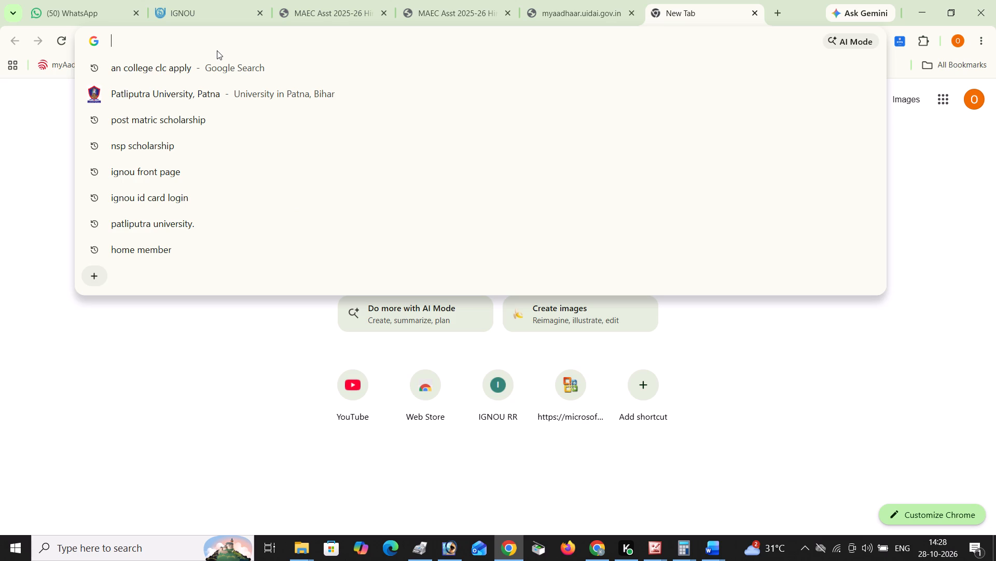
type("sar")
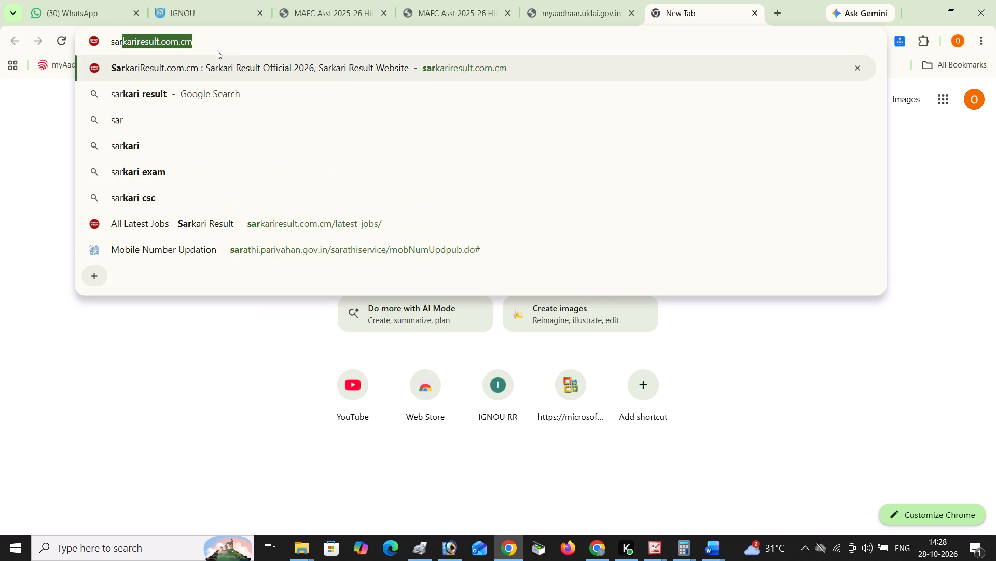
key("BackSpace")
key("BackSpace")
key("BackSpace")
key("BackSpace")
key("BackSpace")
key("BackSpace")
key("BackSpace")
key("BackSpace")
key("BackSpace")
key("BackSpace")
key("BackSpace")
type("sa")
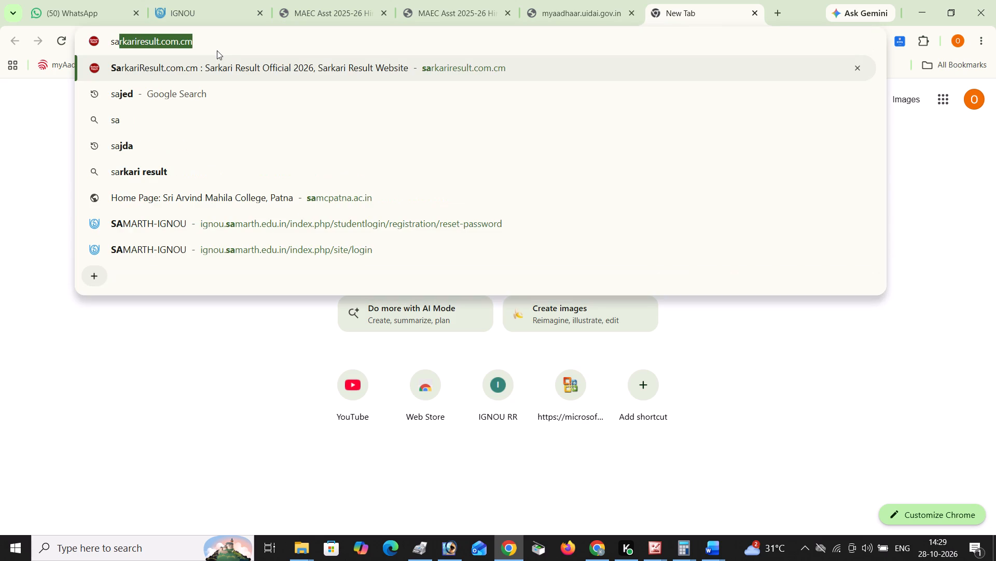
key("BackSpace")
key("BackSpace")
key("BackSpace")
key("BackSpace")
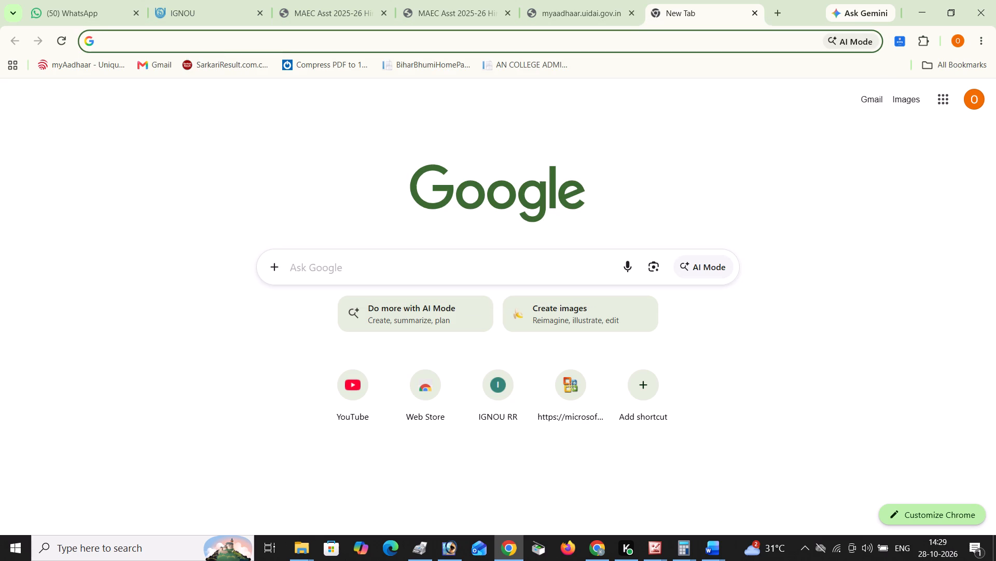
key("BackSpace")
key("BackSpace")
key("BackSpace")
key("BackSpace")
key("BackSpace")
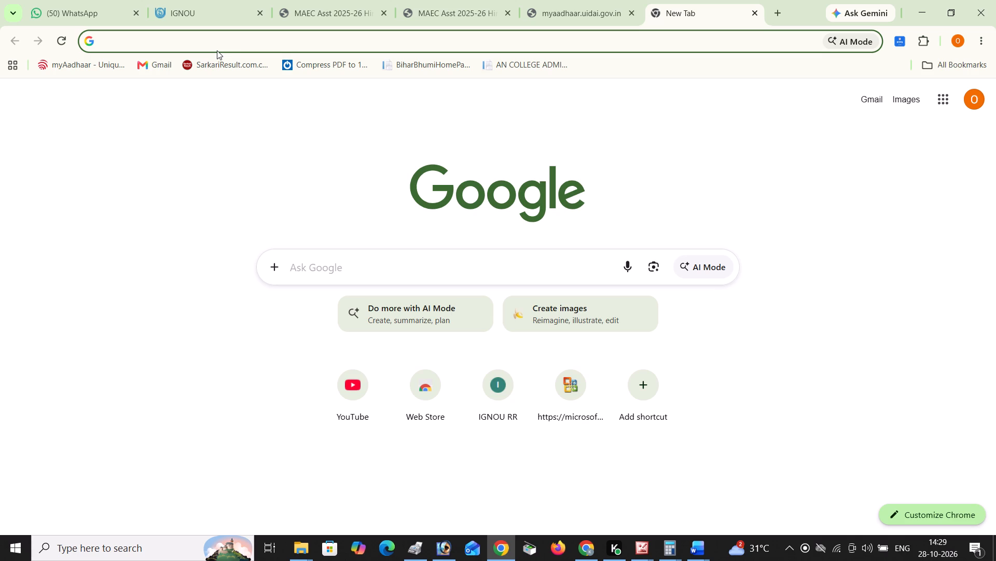
Search Google for "aadhar card download".
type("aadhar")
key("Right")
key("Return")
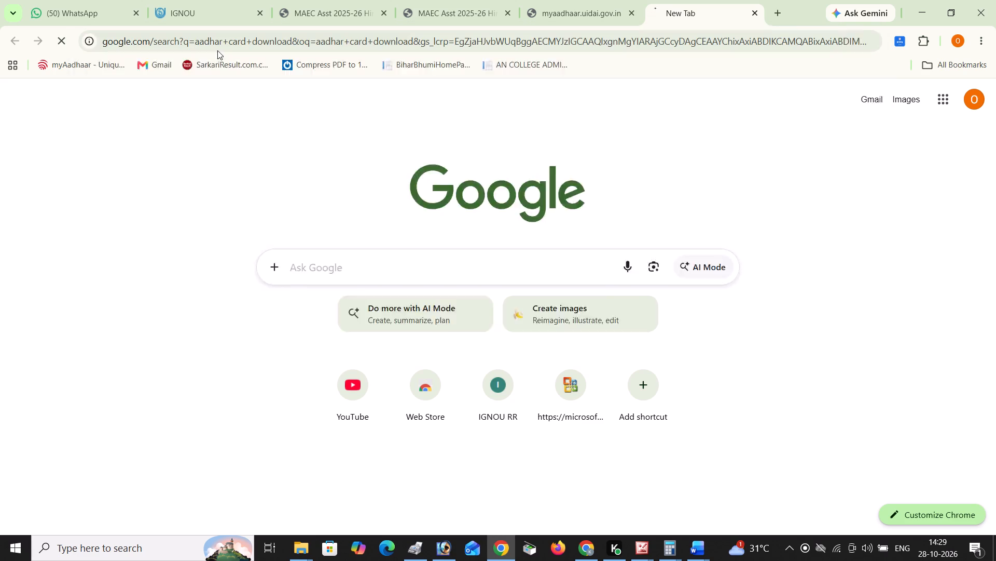
Try the myAadhaar search result in the current tab, and open it and the e-Aadhaar Download (UIDAI) result in separate new tabs.
scroll(216, 273, "down", 1)
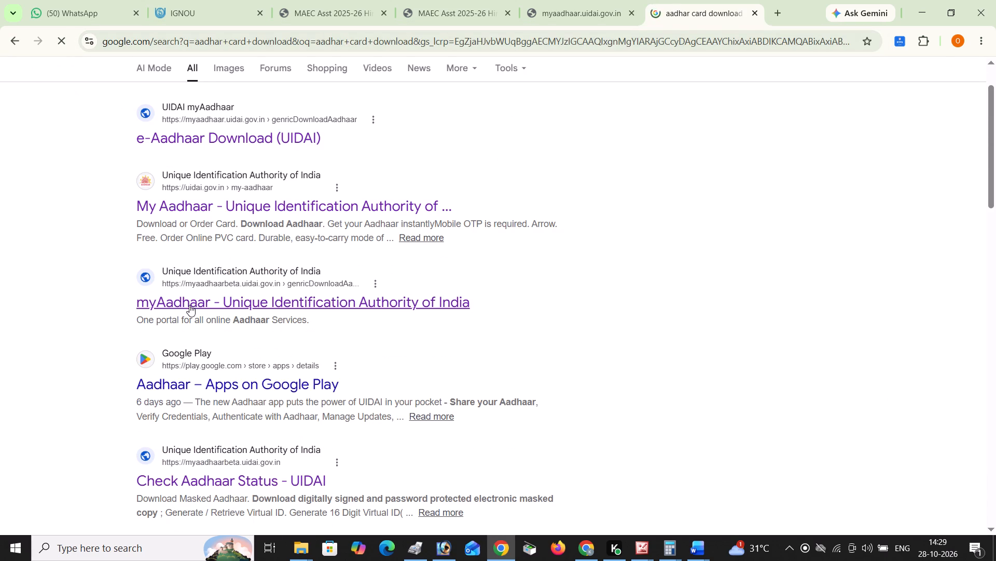
left_click(188, 305)
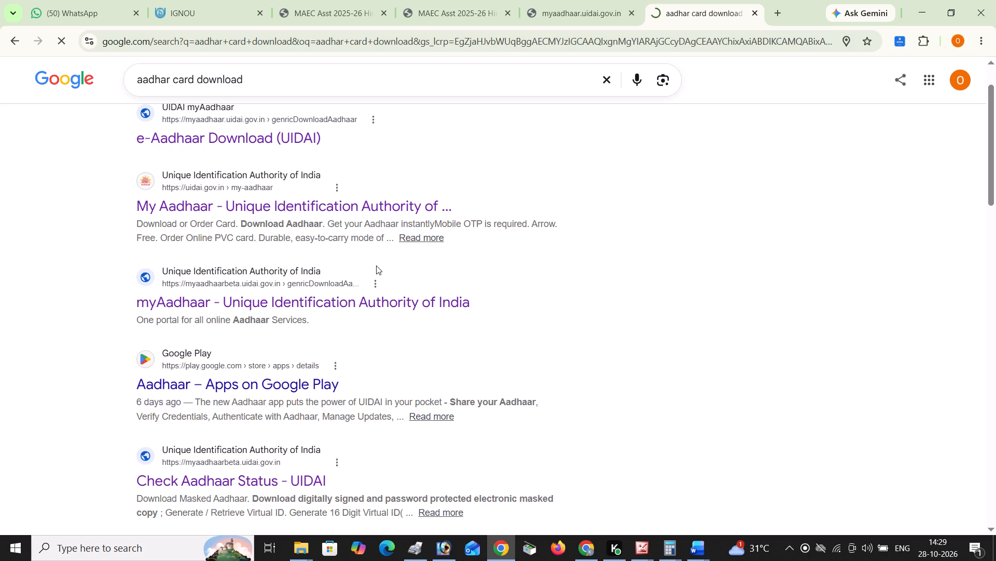
scroll(454, 273, "up", 1)
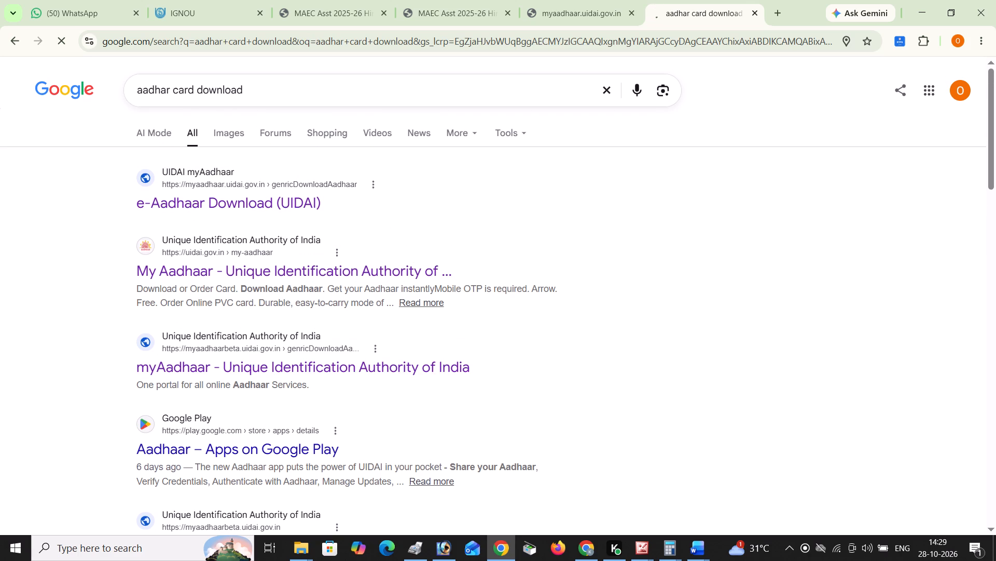
right_click(223, 369)
left_click(320, 208)
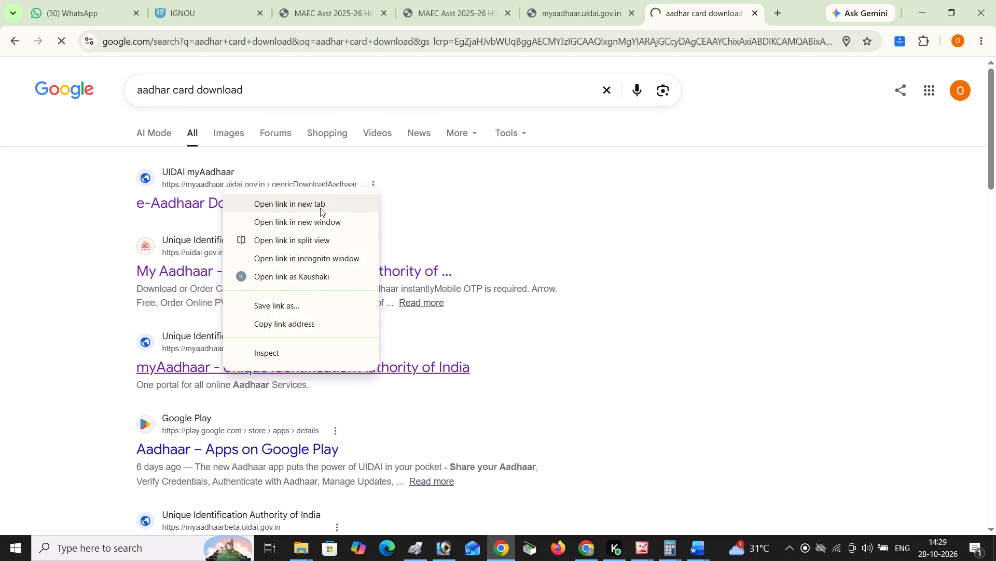
right_click(214, 195)
left_click(292, 210)
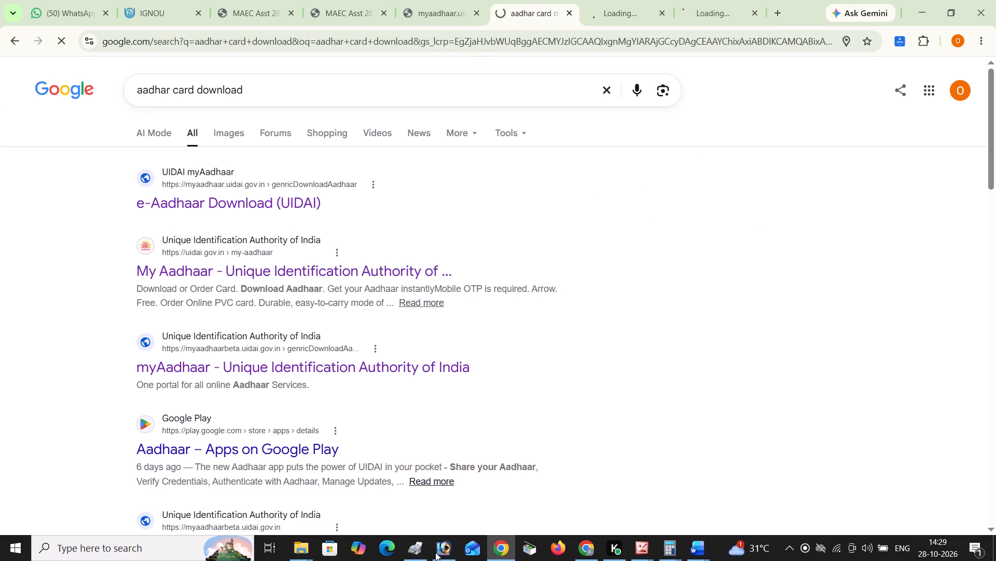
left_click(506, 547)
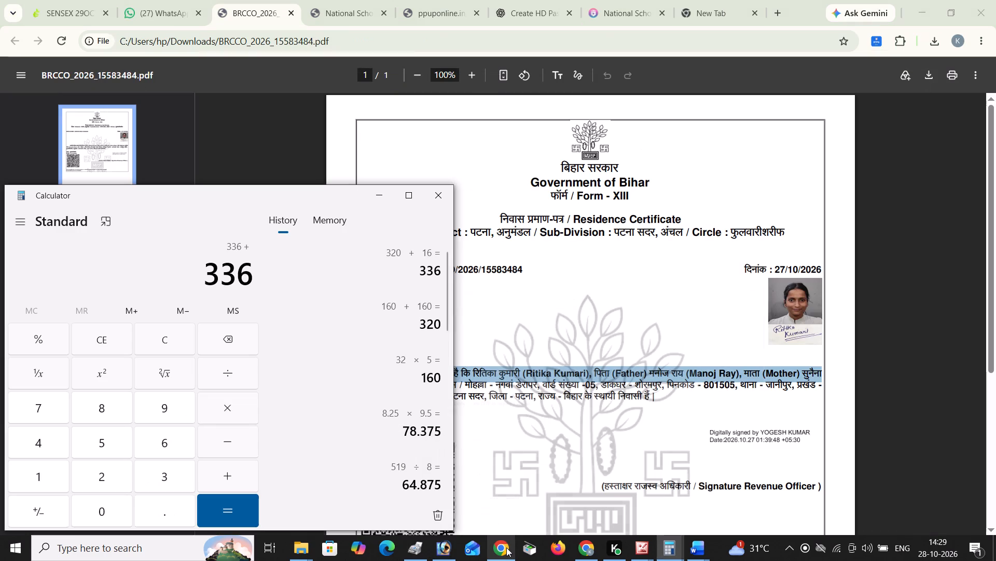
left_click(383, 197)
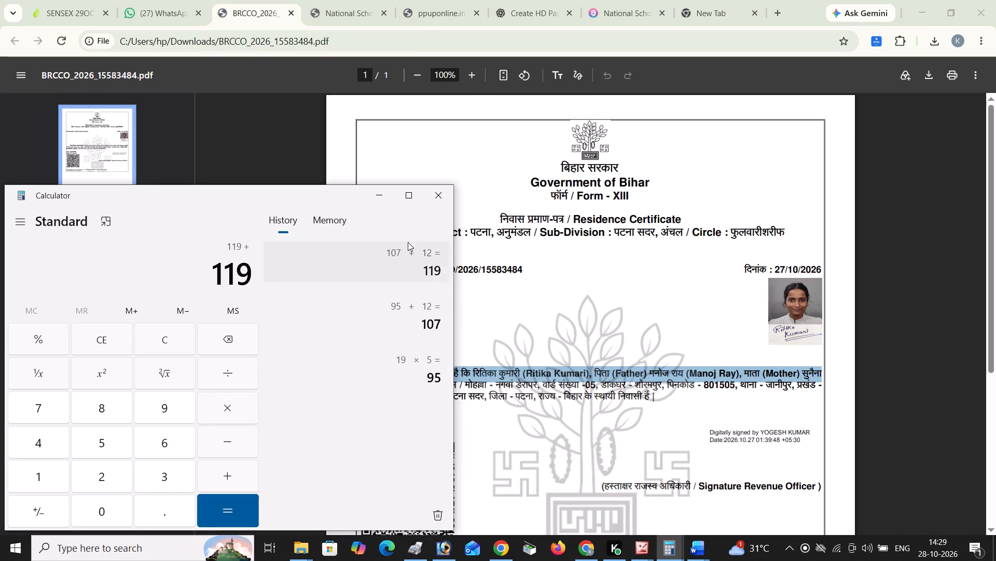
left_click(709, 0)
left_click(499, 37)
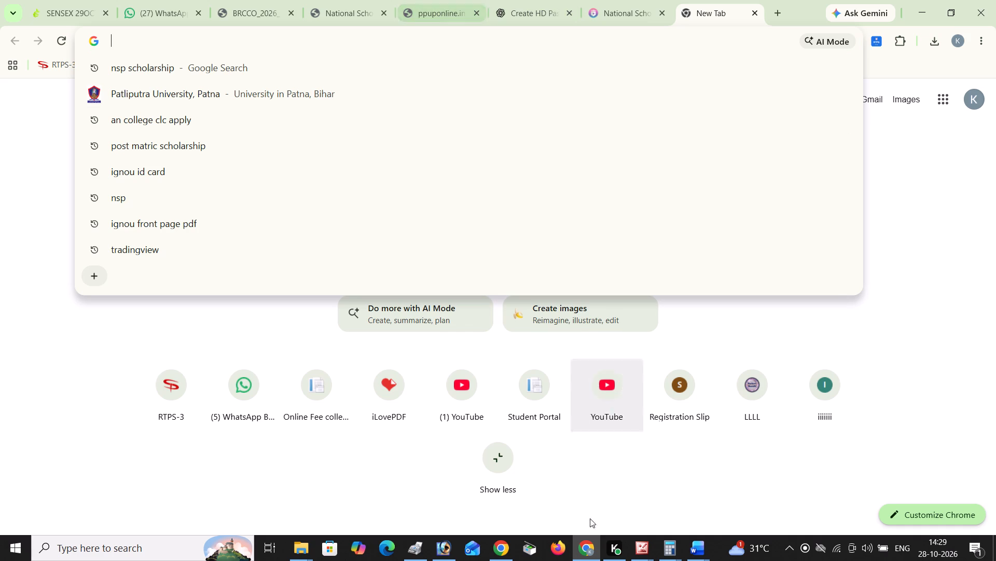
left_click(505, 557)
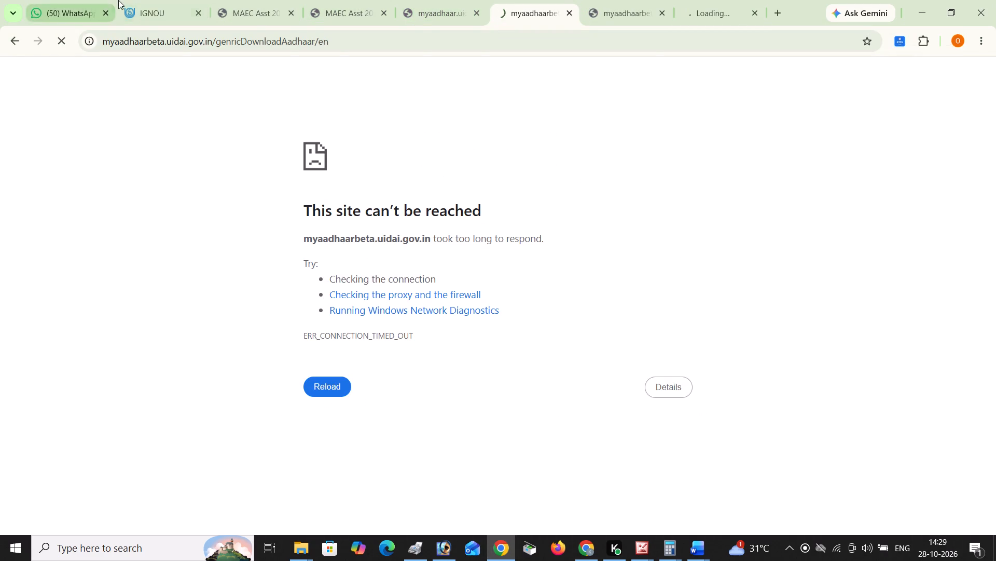
Return to IGNOU's Current Assignments page and clear the mec205 search term.
left_click(162, 0)
scroll(656, 220, "up", 3)
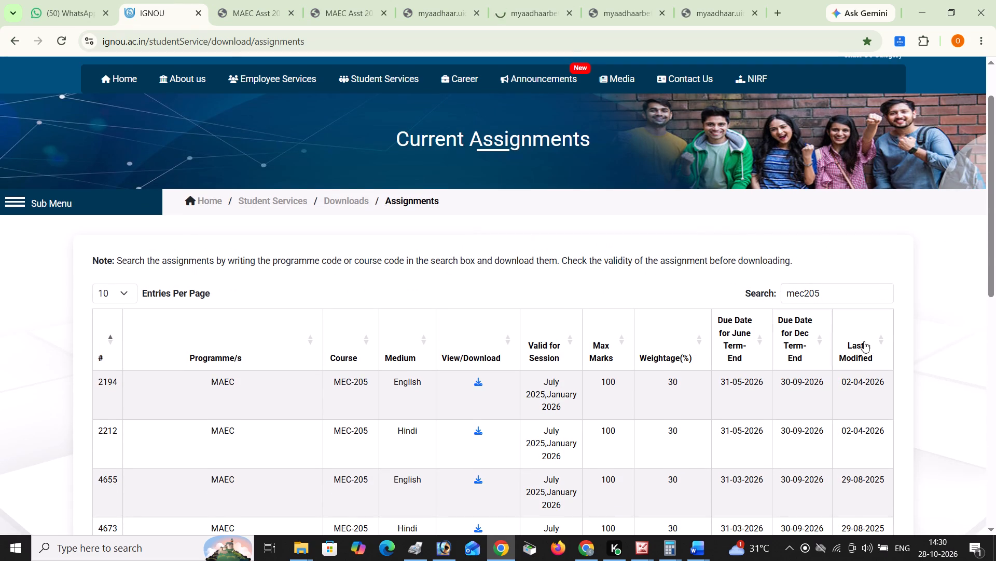
double_click(805, 294)
key("BackSpace")
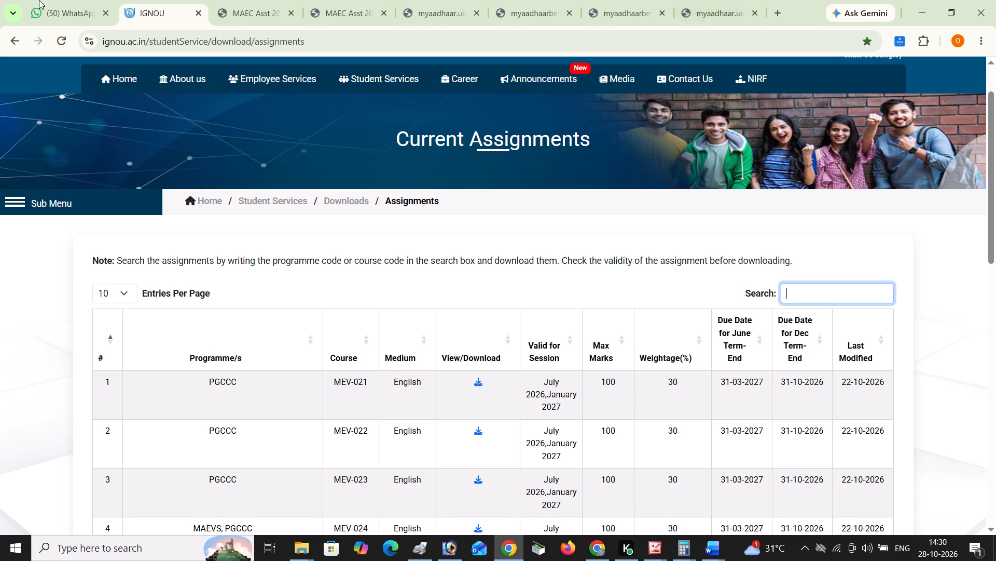
Open the bookmarked IGNOU admission/registration details page (UUUUU) in a new browser tab.
left_click(781, 10)
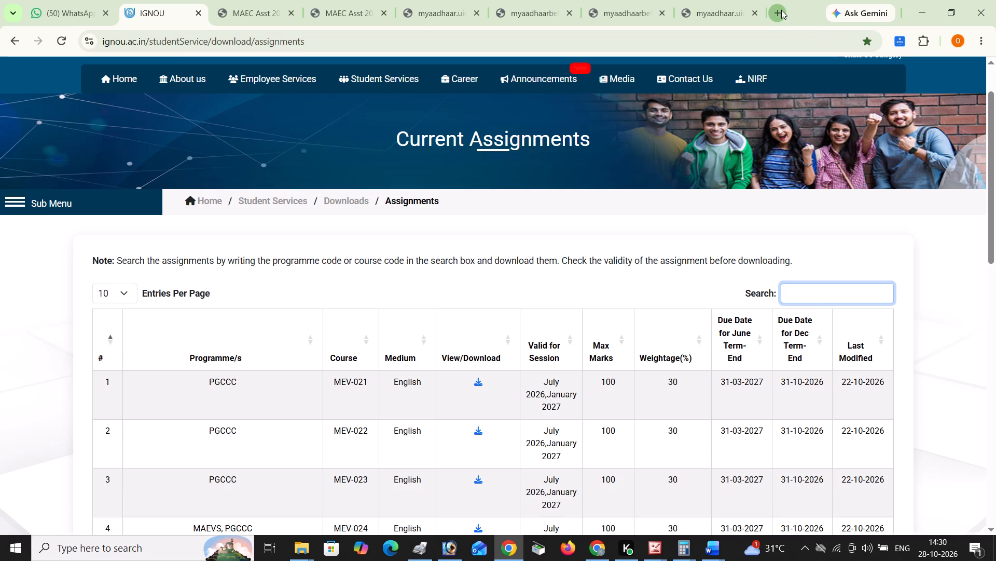
left_click(323, 120)
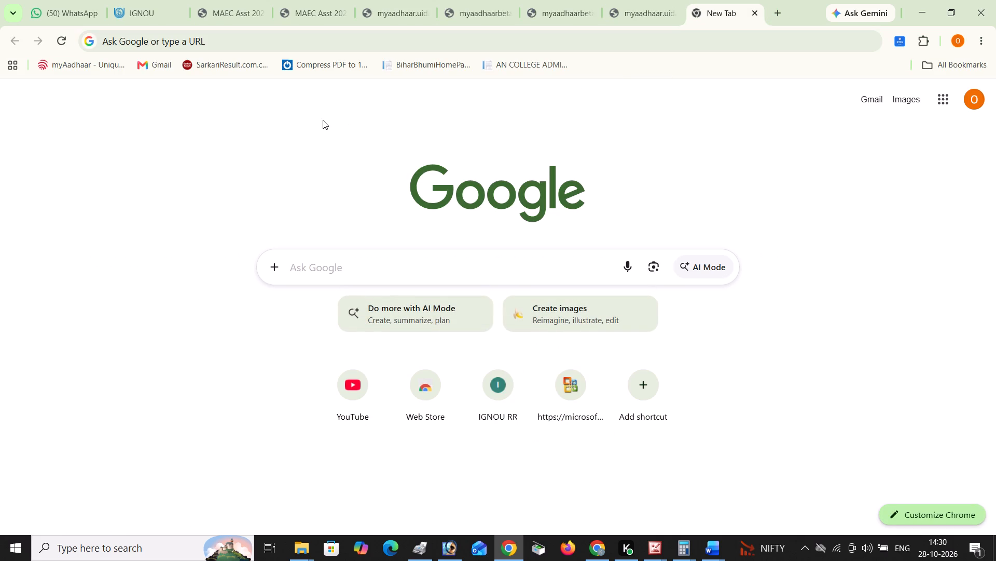
left_click(947, 71)
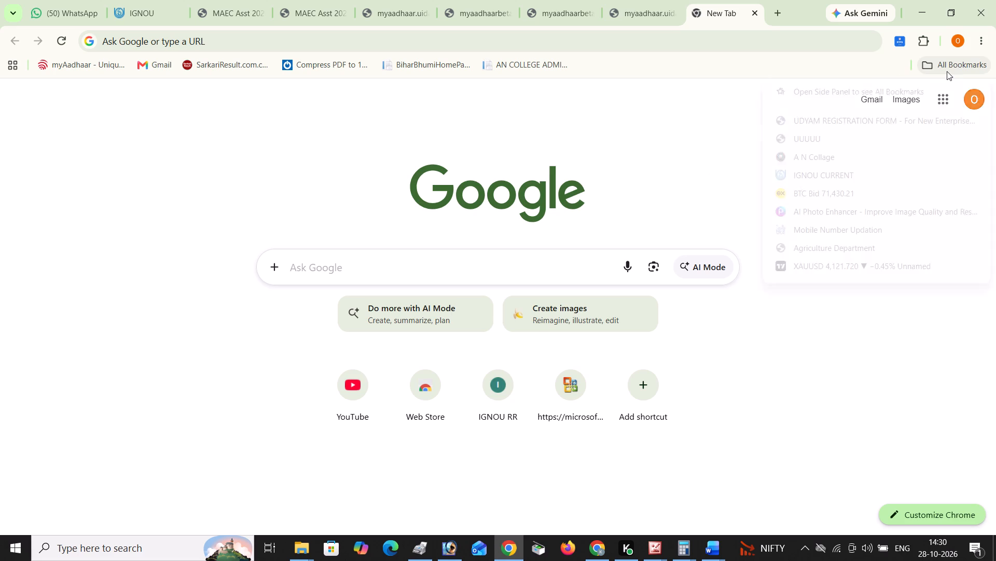
left_click(799, 131)
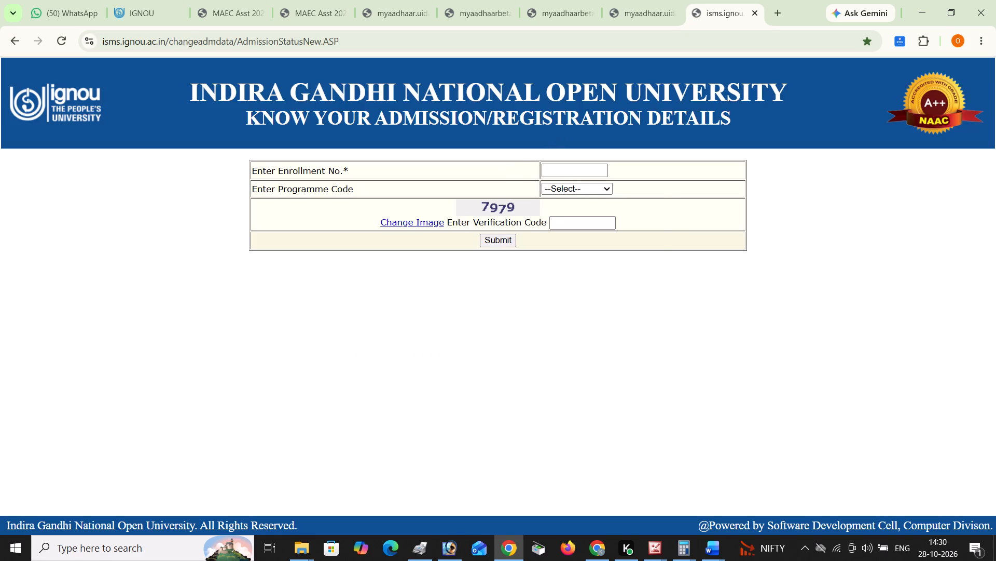
Submit the student's enrollment number, programme code MSCPH and the displayed verification code to retrieve the admission details.
left_click(582, 171)
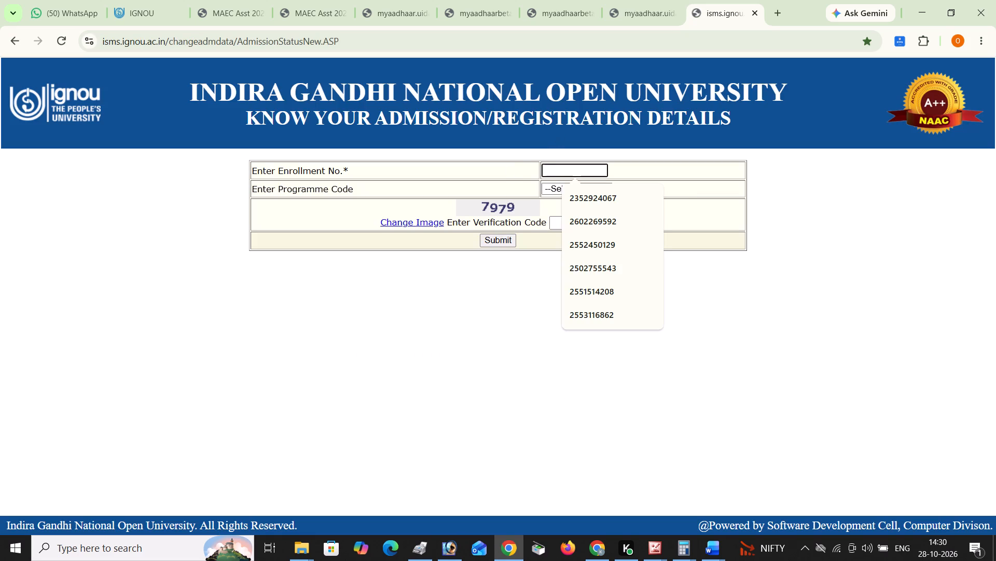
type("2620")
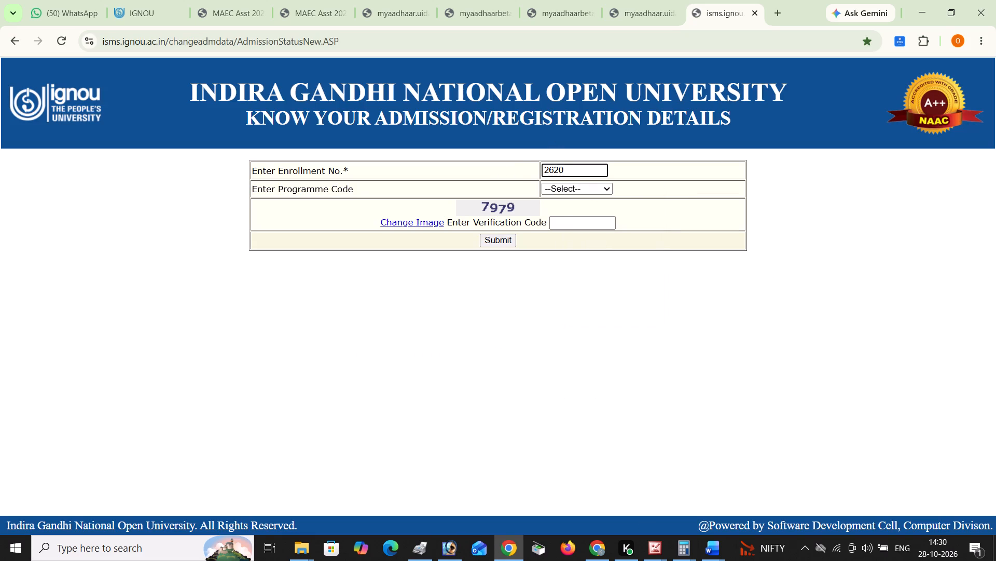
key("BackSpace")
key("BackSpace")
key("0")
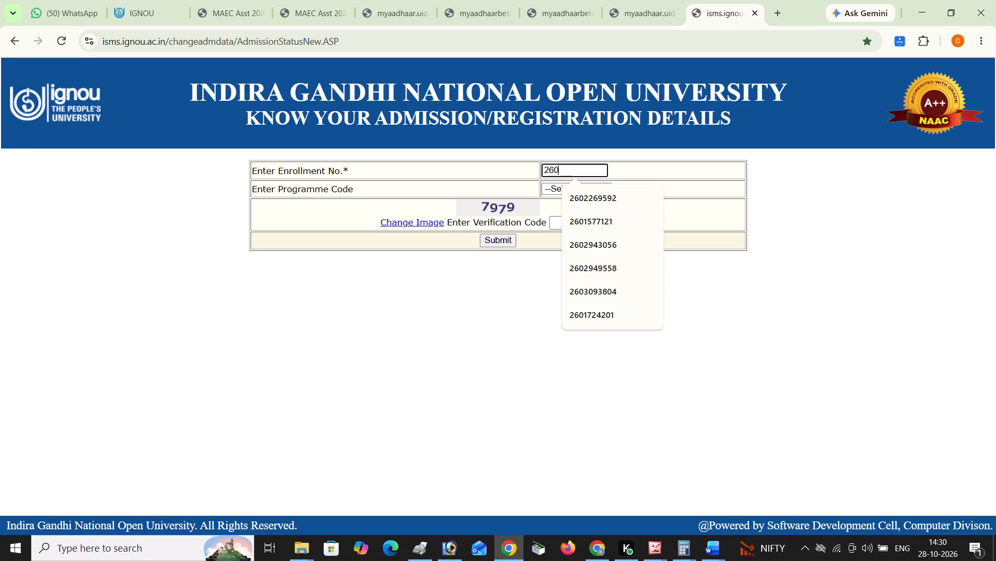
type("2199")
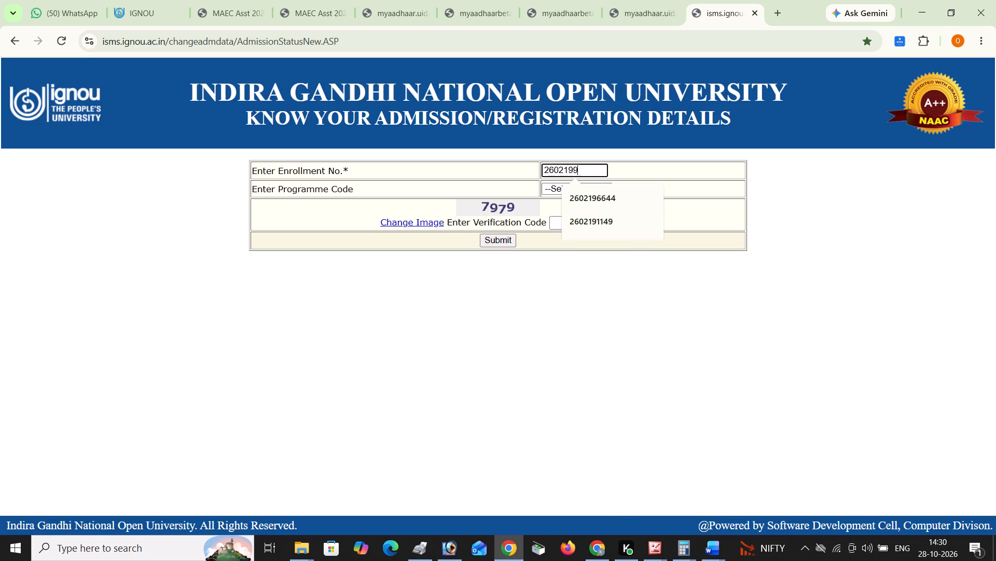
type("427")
left_click(591, 191)
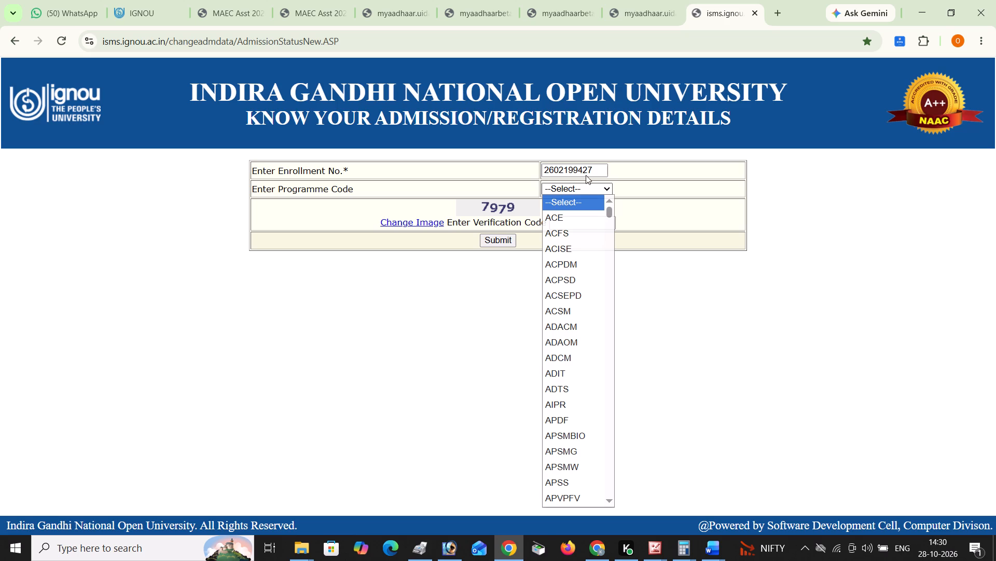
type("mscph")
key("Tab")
left_click(593, 216)
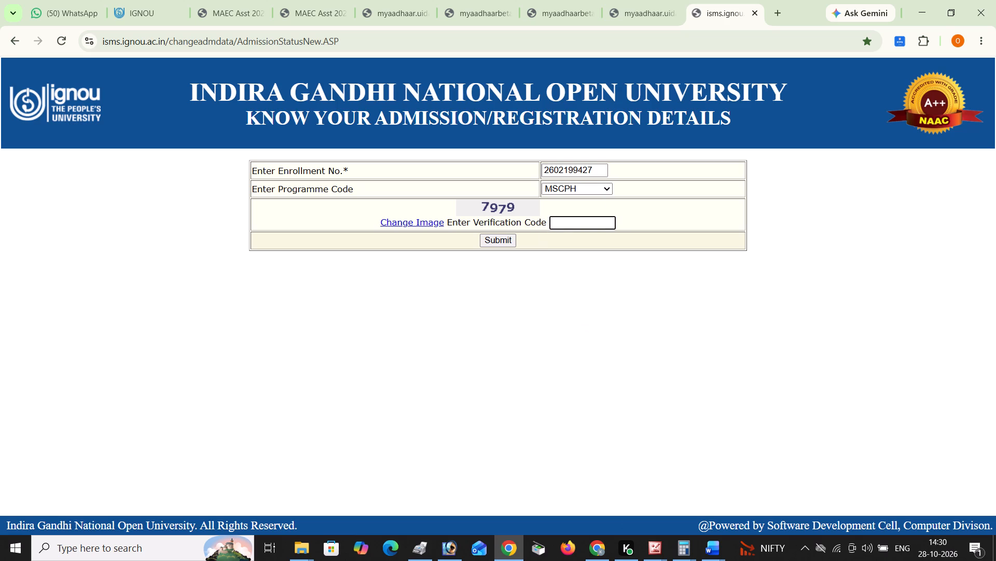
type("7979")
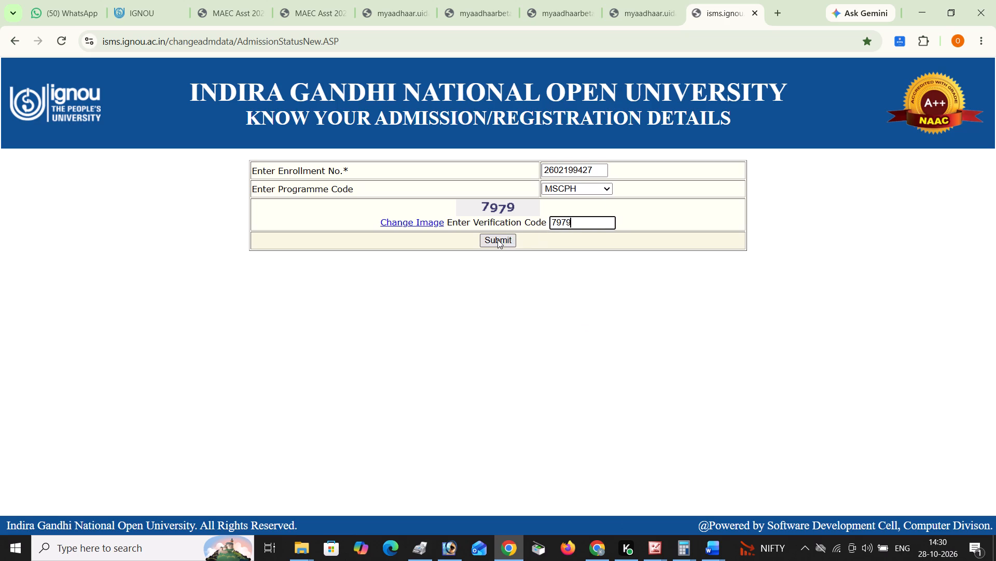
left_click(497, 239)
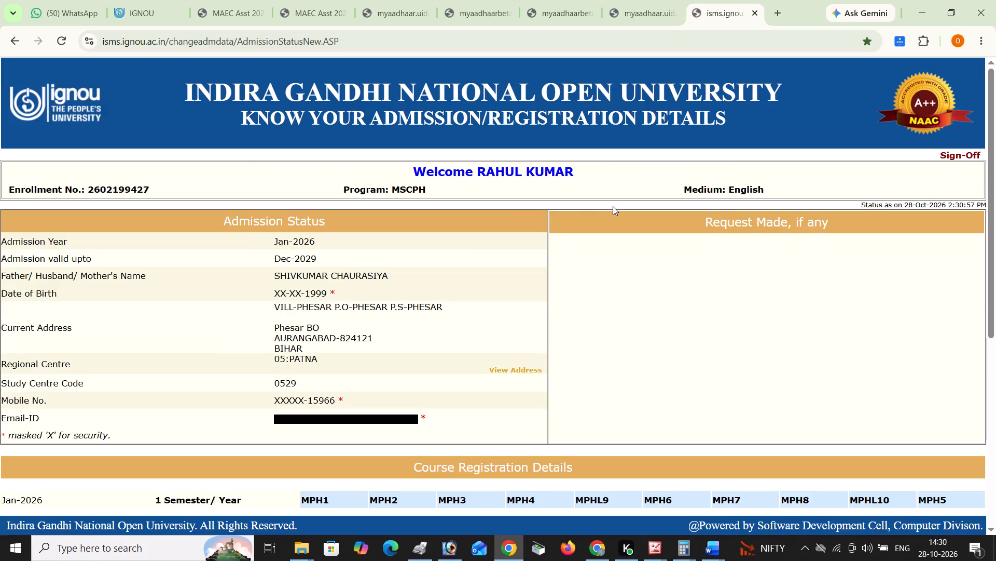
Copy the course code MPH1 from the student's Course Registration Details.
scroll(517, 241, "down", 1)
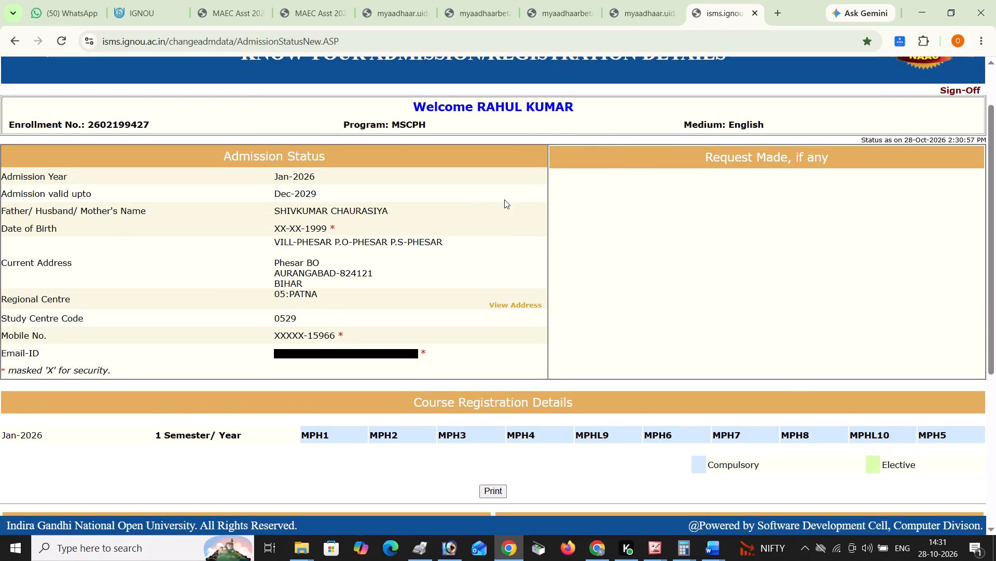
scroll(554, 340, "down", 1)
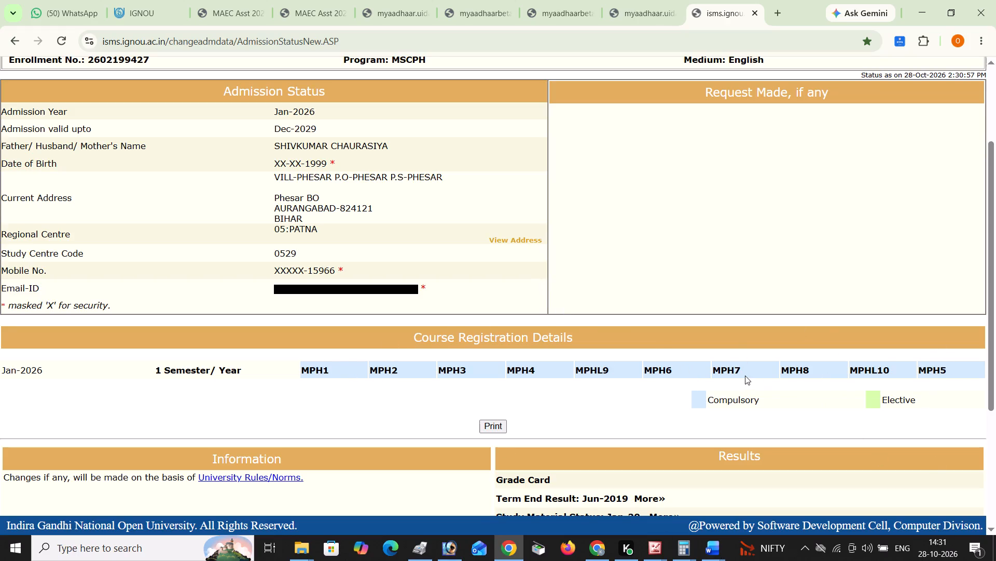
double_click(311, 369)
key("ctrl+c")
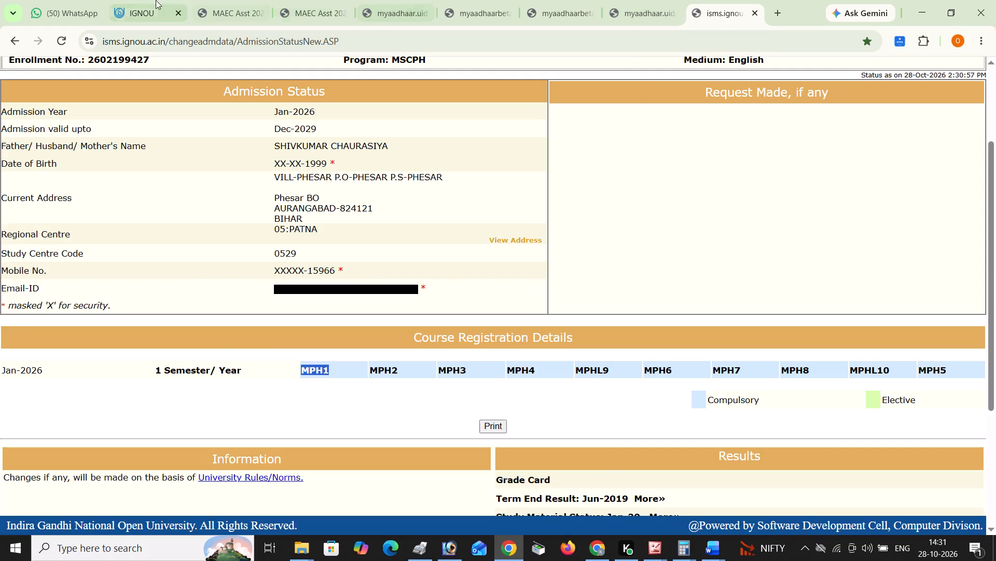
Search IGNOU's Current Assignments list for the copied course code MPH1 and look through the matching MSCPH entries.
left_click(156, 0)
key("ctrl+v")
scroll(654, 381, "down", 1)
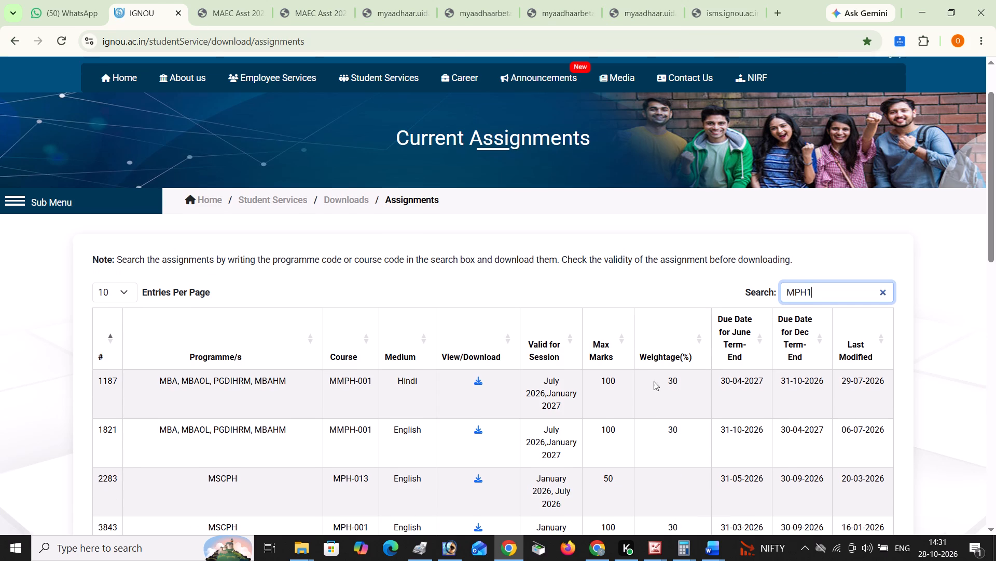
scroll(654, 381, "down", 1)
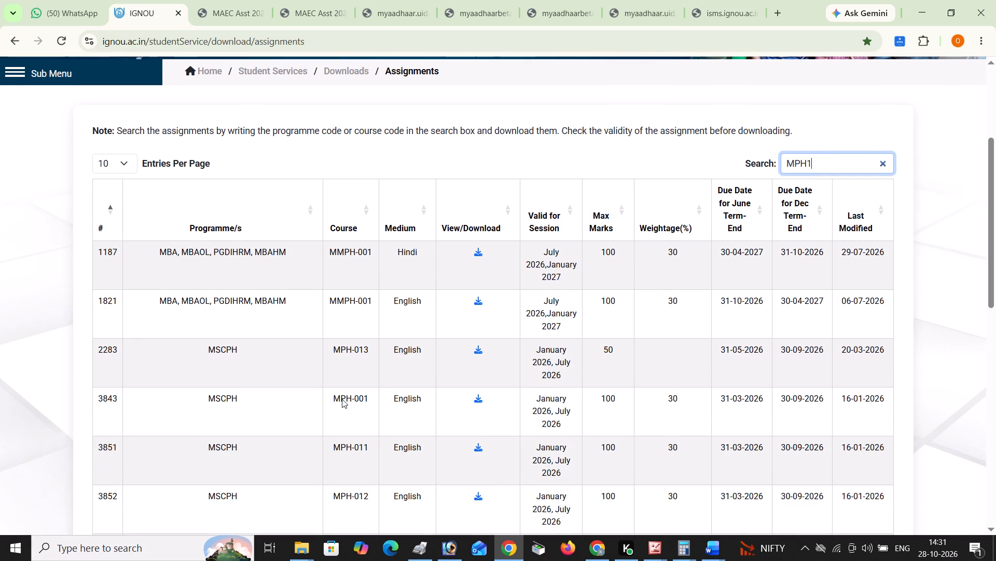
scroll(393, 347, "down", 1)
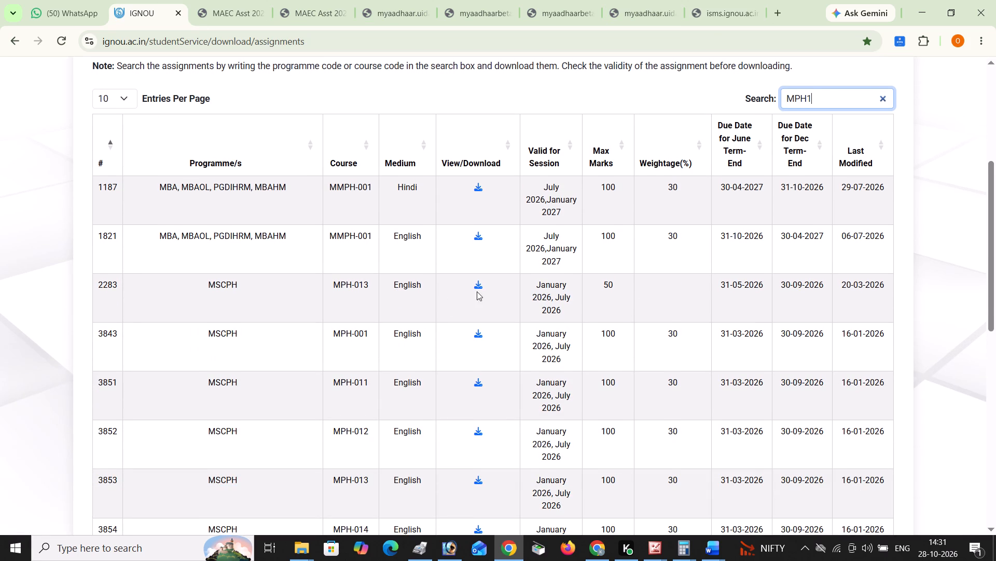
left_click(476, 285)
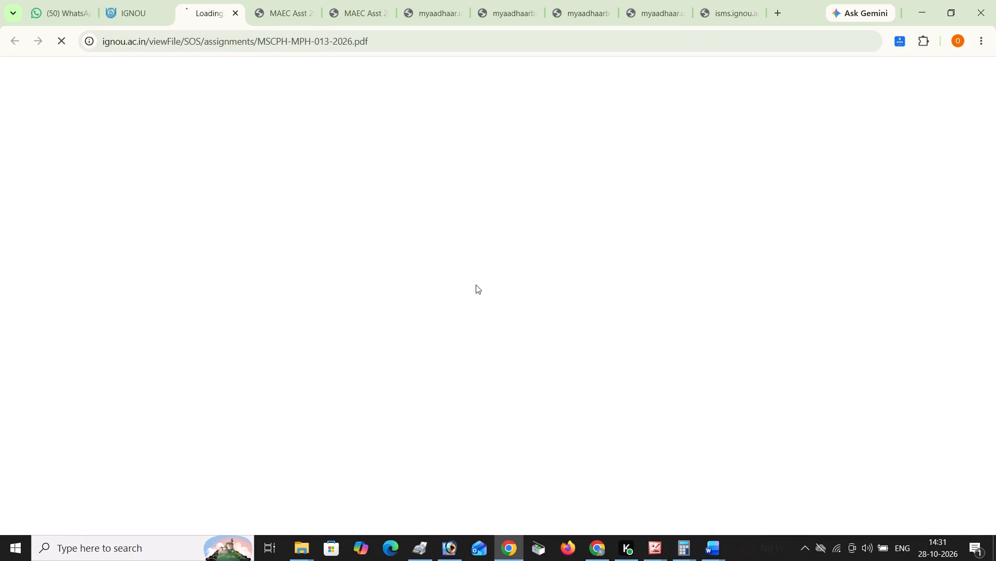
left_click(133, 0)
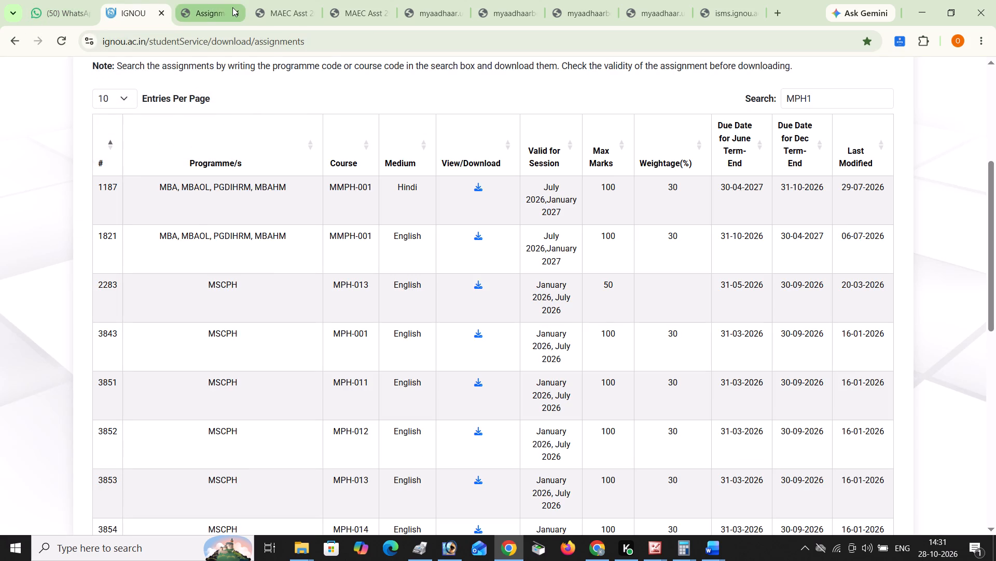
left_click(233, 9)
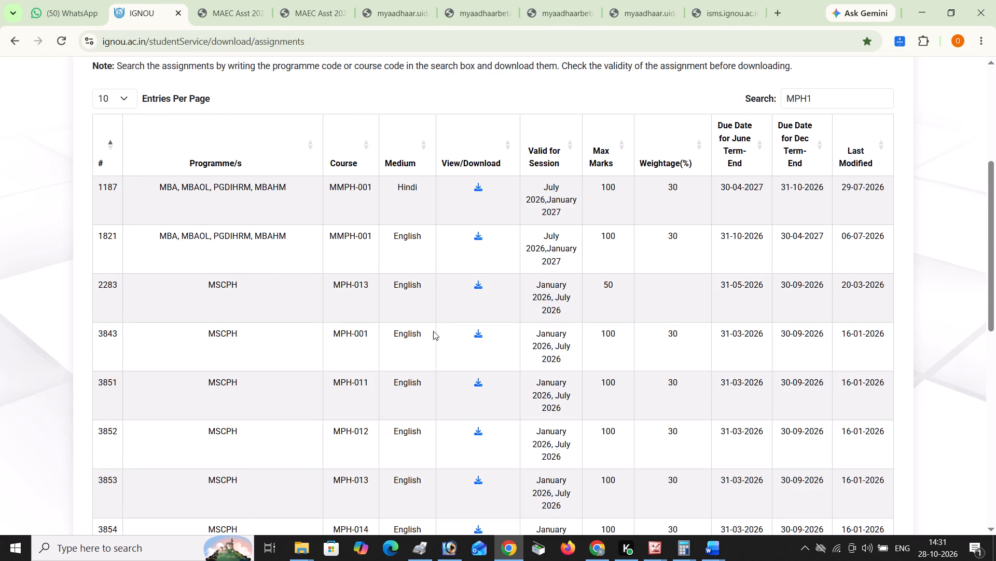
Open the English MPH-001 assignment PDF for the MSCPH programme, valid for the January 2026 and July 2026 sessions.
left_click(480, 331)
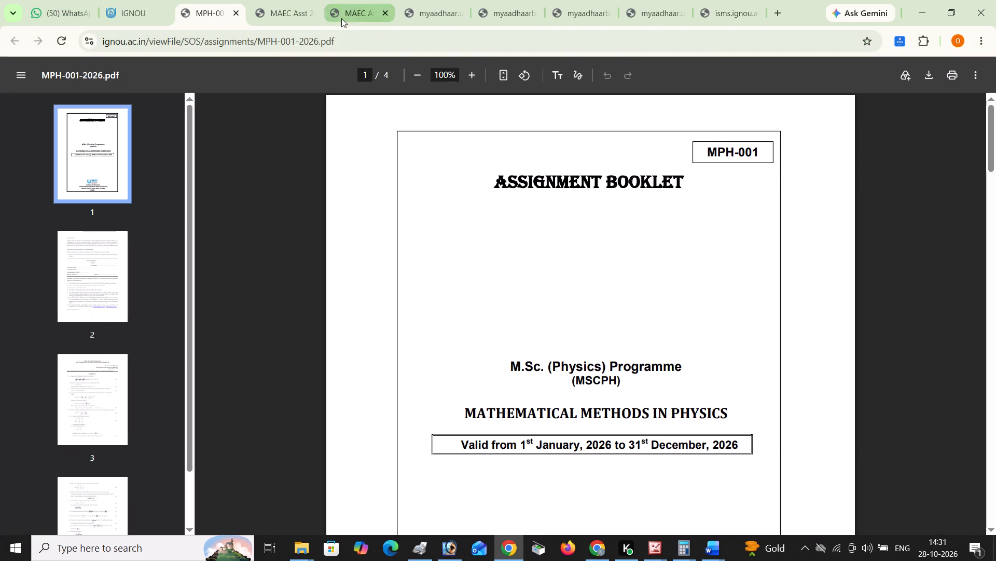
Move the student's admission details tab so that it sits directly after the WhatsApp tab, before the IGNOU assignments tab.
left_click(733, 2)
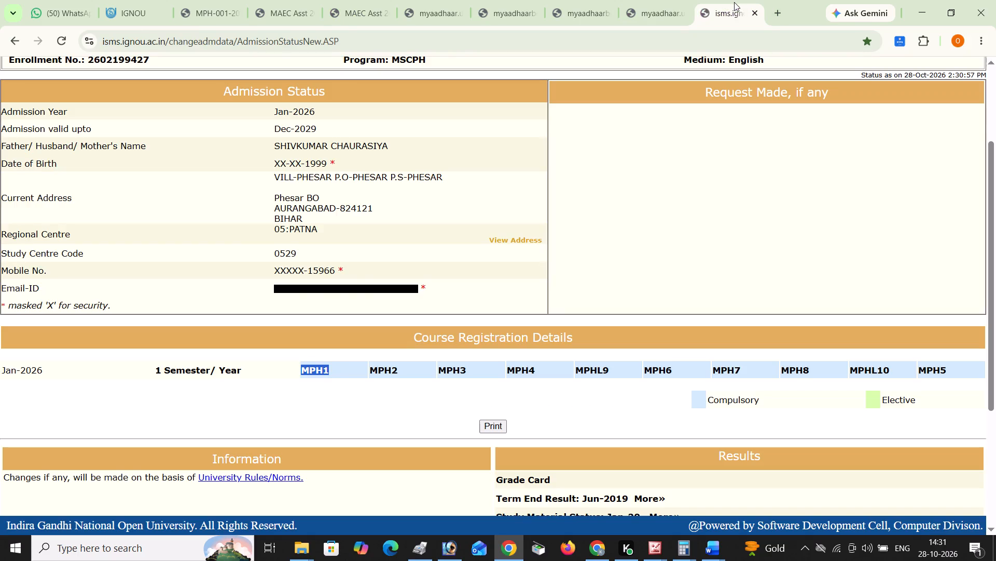
scroll(710, 152, "up", 2)
left_click_drag(728, 11, 707, 10)
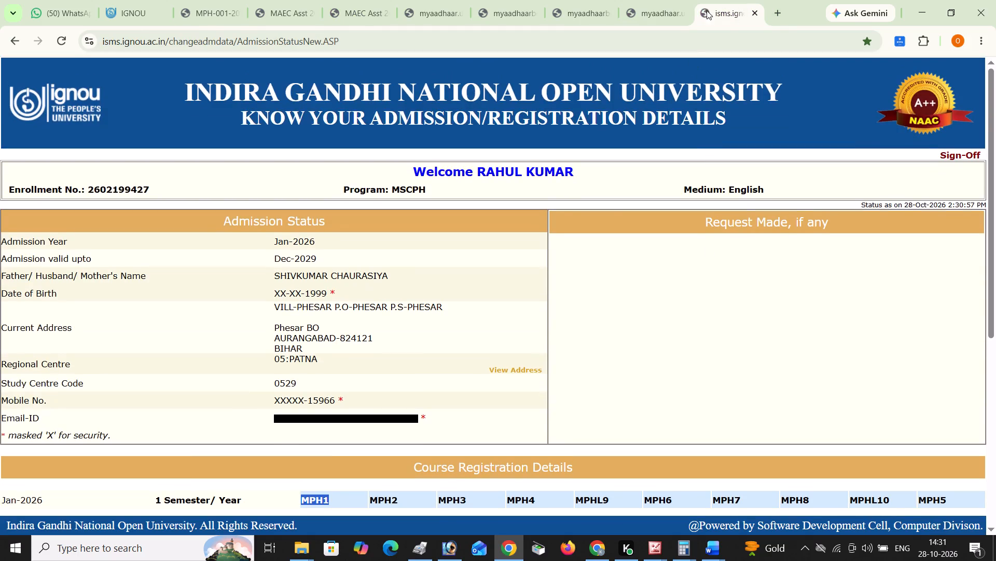
left_click_drag(707, 10, 126, 1)
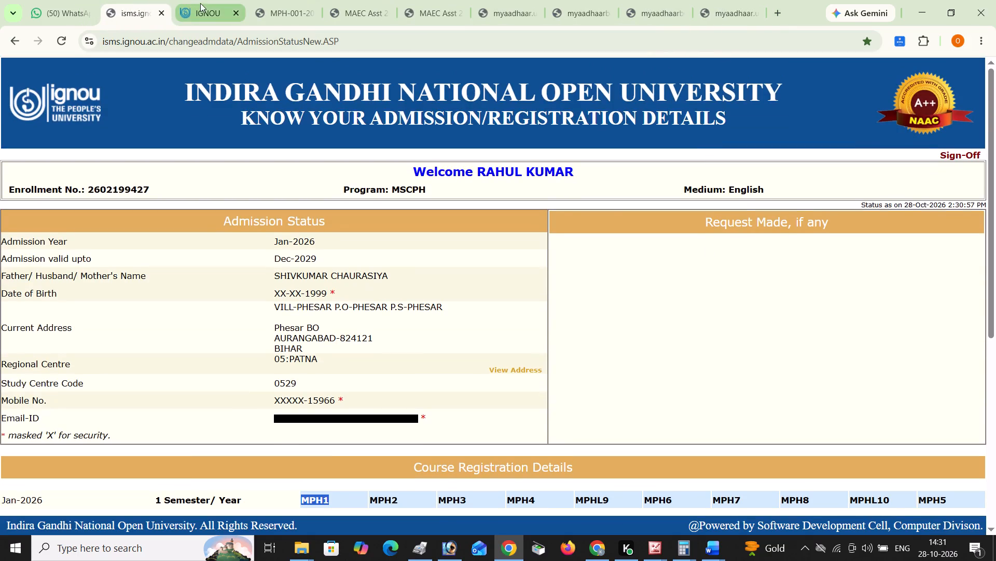
Return to the MPH-001 assignment PDF and check the course code on its page 3 question sheet.
left_click(202, 4)
left_click(266, 2)
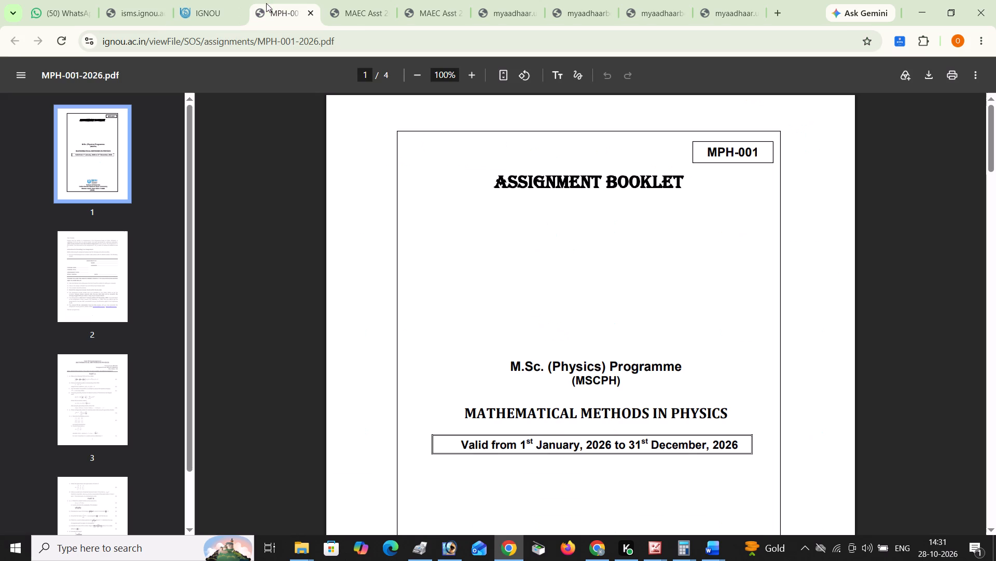
scroll(634, 283, "down", 3)
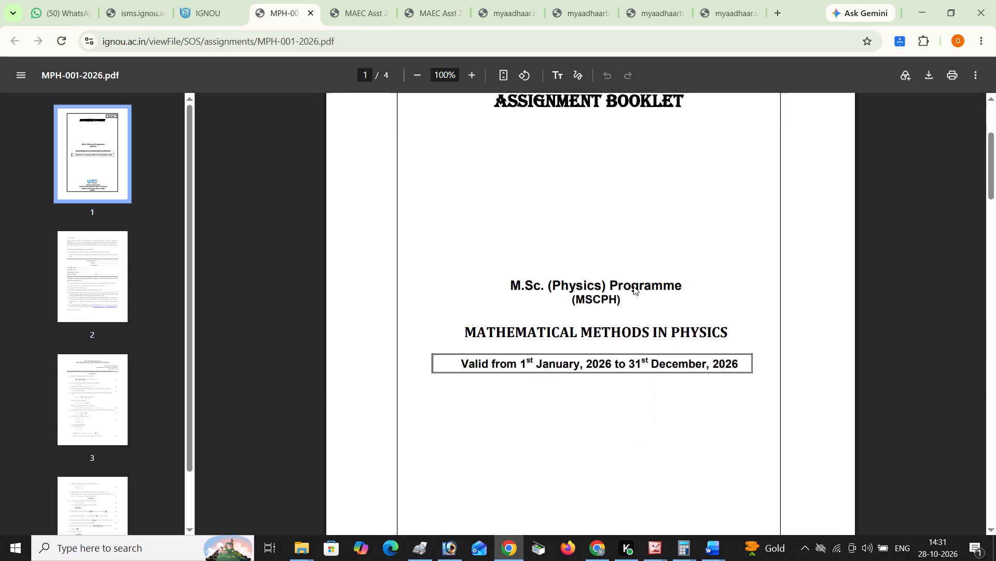
scroll(636, 288, "down", 18)
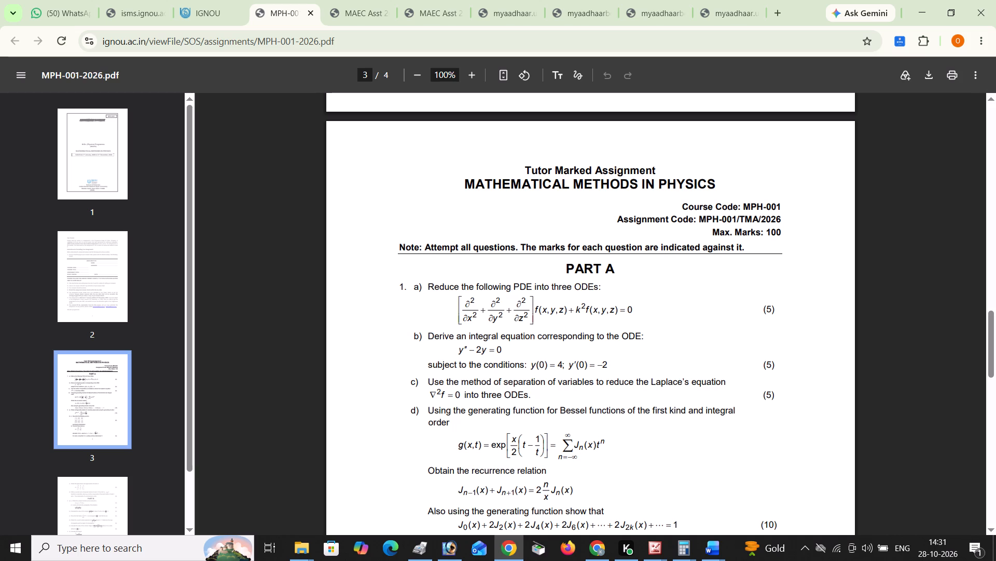
double_click(774, 206)
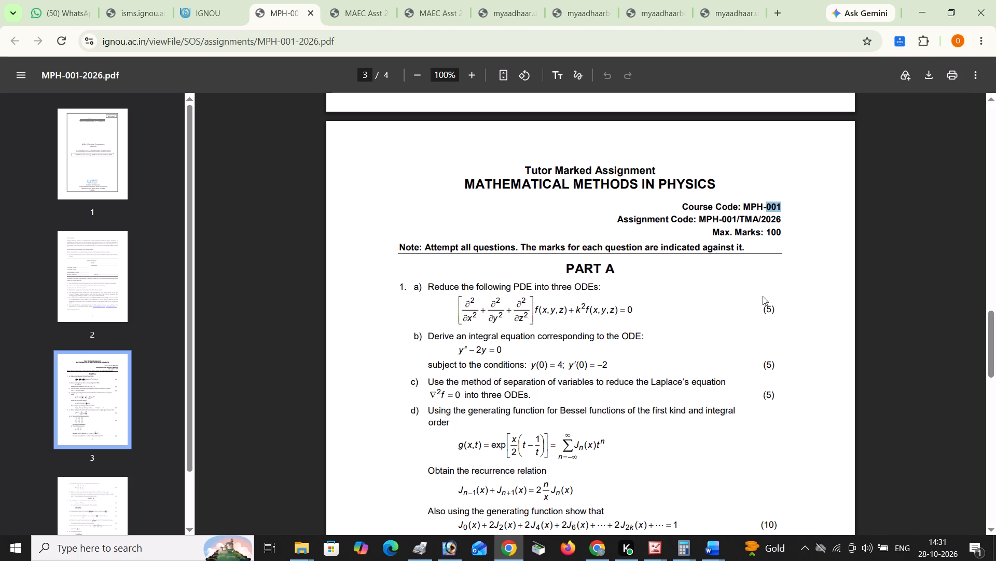
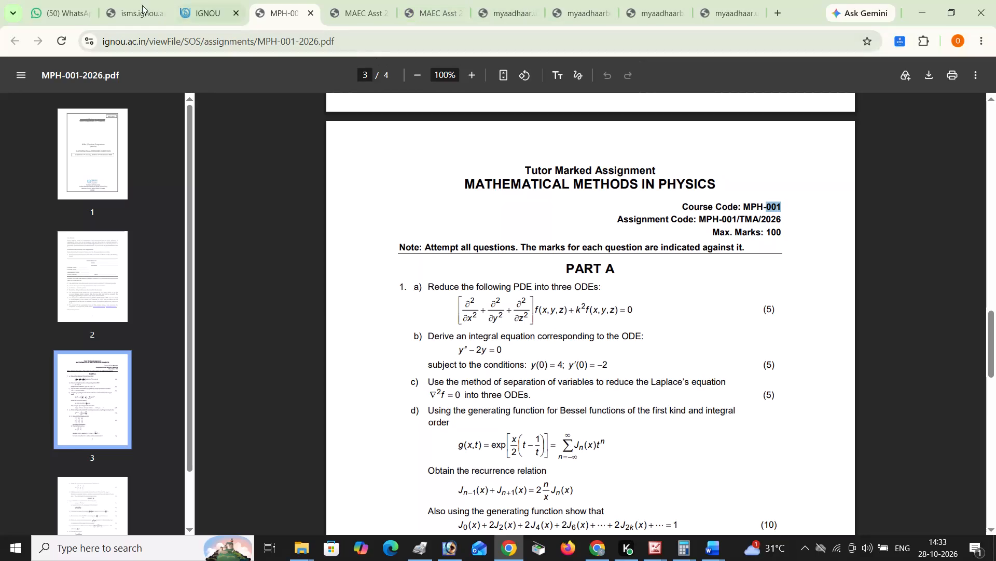
Return to the IGNOU assignments list and look through the first page of MPH1 entries for the MSCPH courses.
left_click(195, 0)
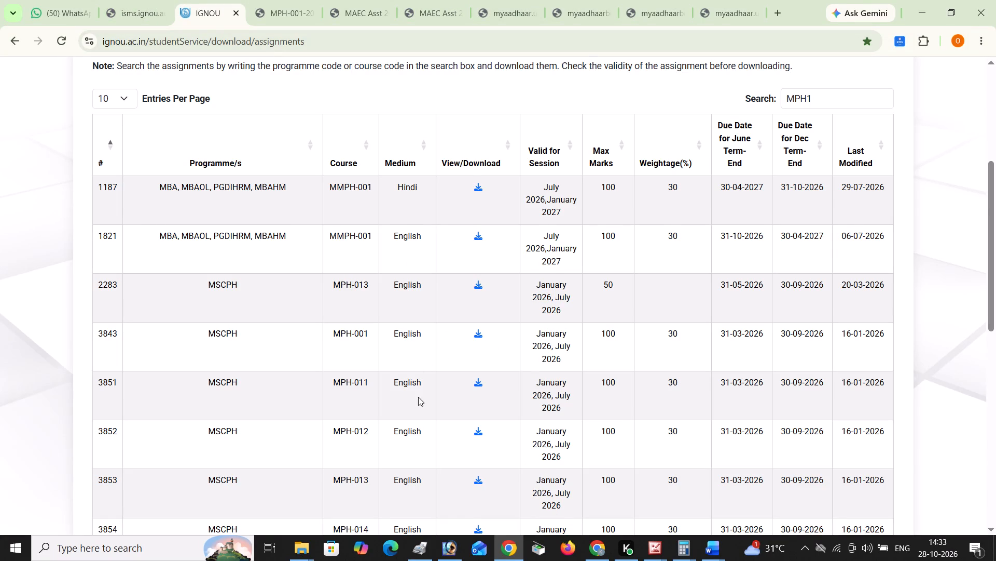
scroll(421, 413, "down", 5)
scroll(569, 414, "up", 2)
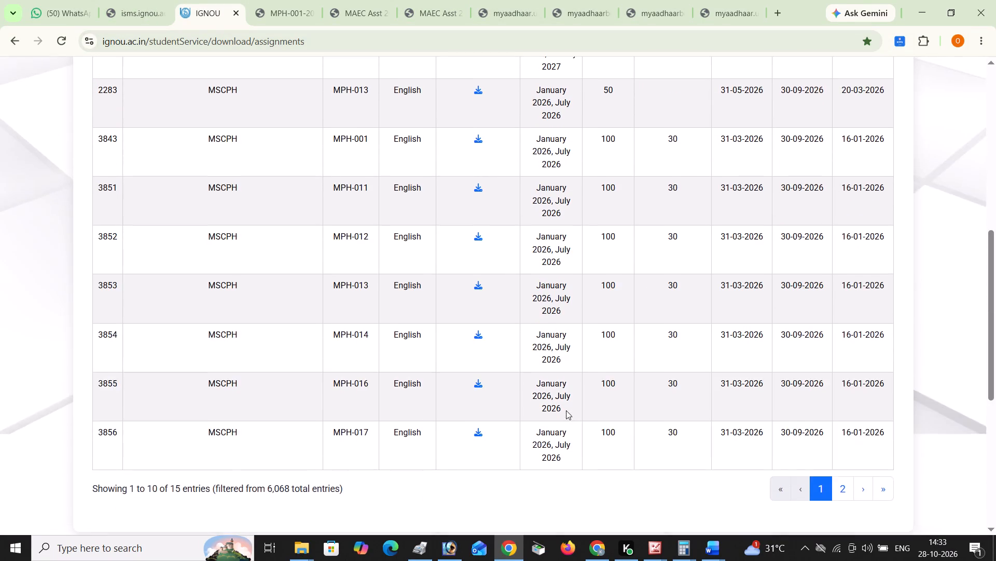
scroll(566, 410, "up", 1)
scroll(498, 369, "up", 2)
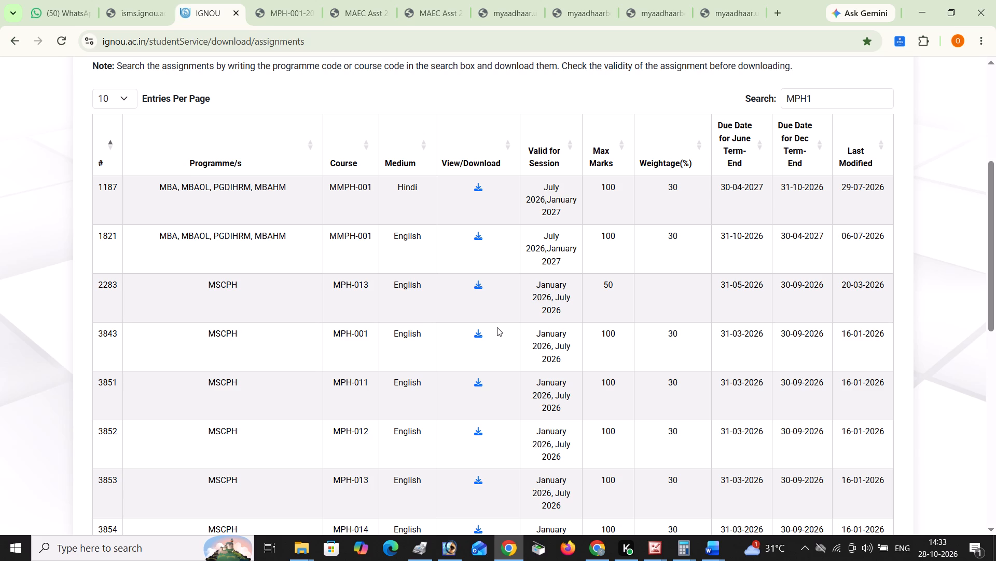
Go back to the MPH-001 assignment PDF and read through the Part A and Part B questions on pages 3 and 4.
left_click(283, 0)
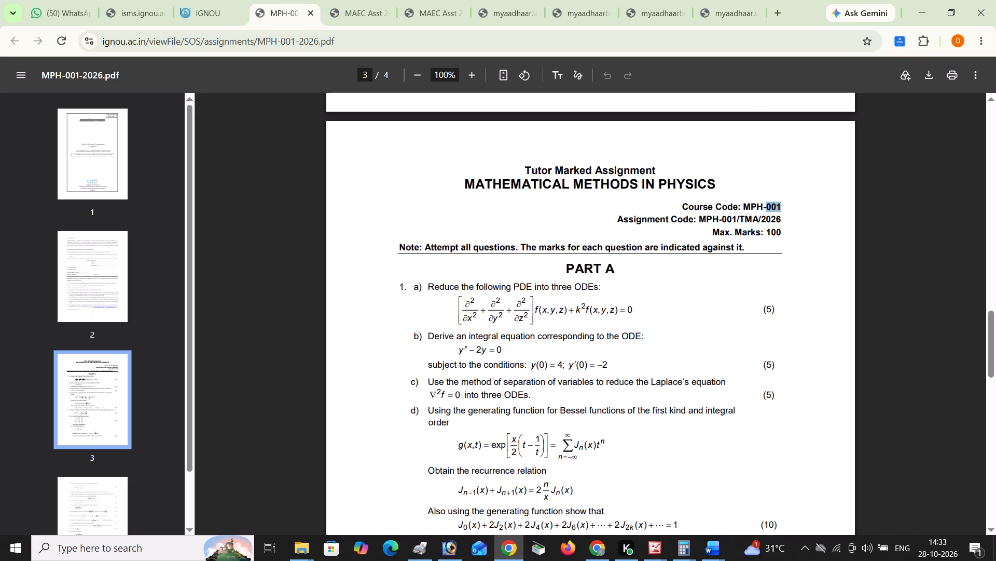
scroll(524, 403, "down", 8)
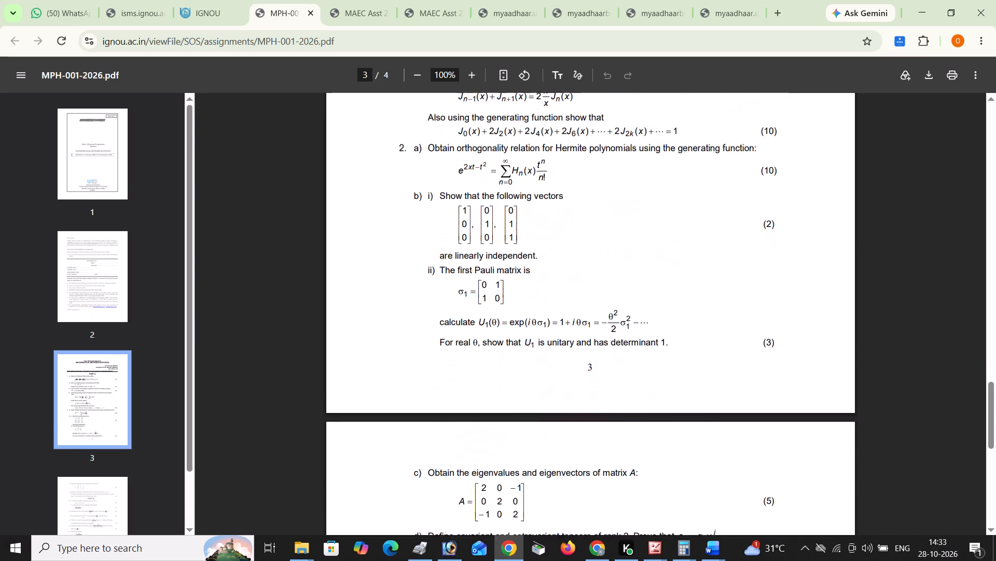
scroll(524, 403, "down", 5)
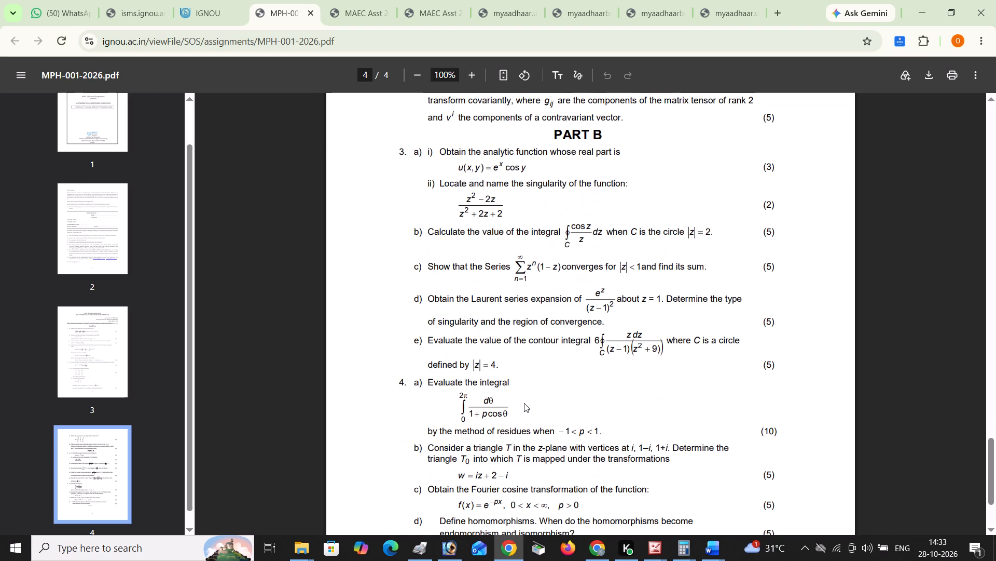
scroll(536, 438, "up", 11)
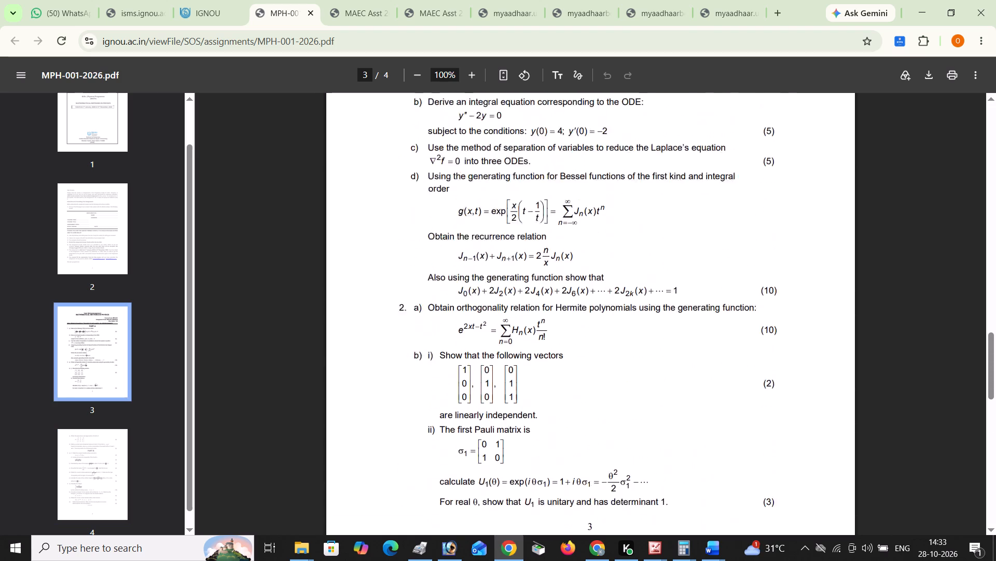
scroll(506, 396, "up", 4)
scroll(518, 403, "down", 2)
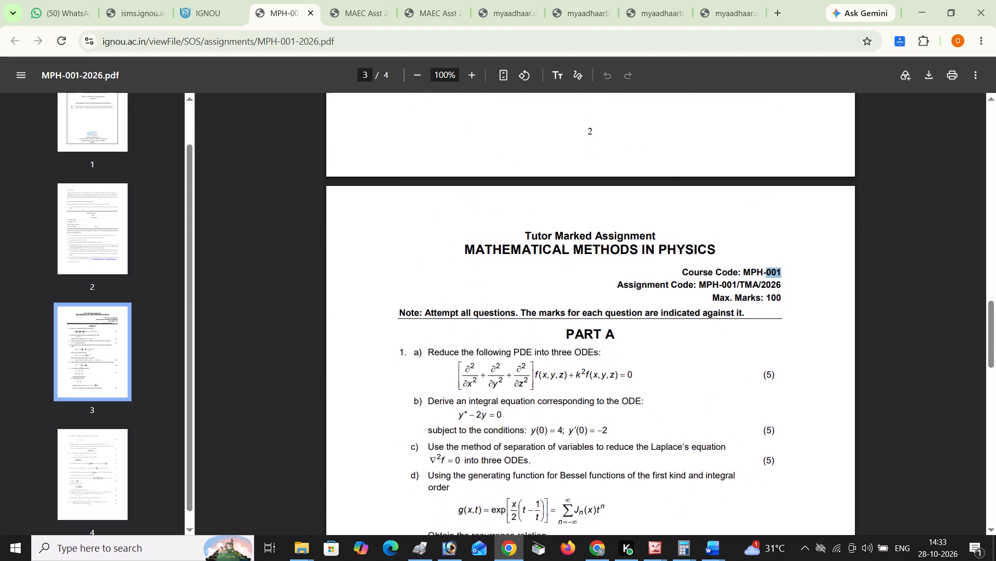
scroll(520, 404, "down", 1)
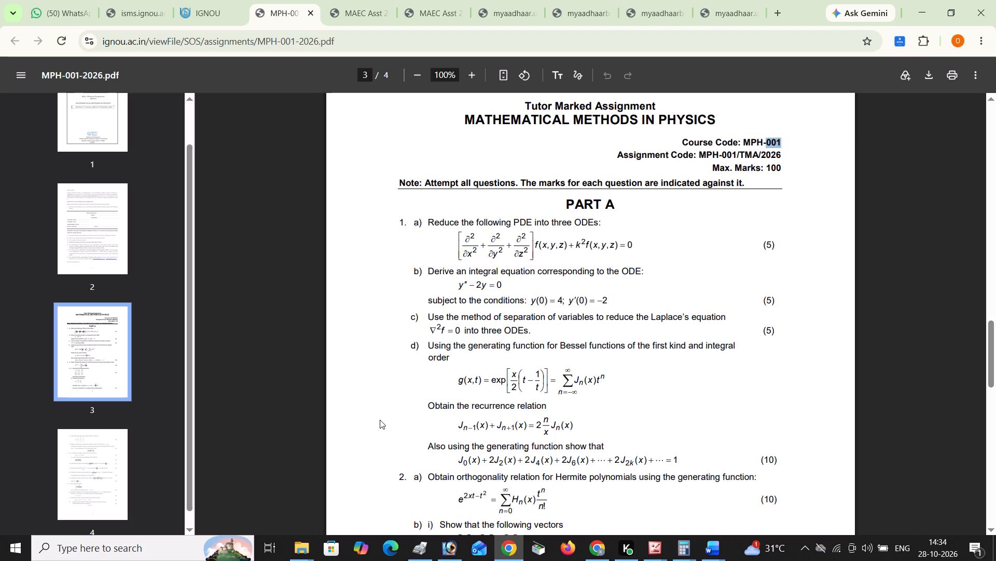
Return to the IGNOU assignments list and check the second page of the MPH1 search entries.
left_click(194, 0)
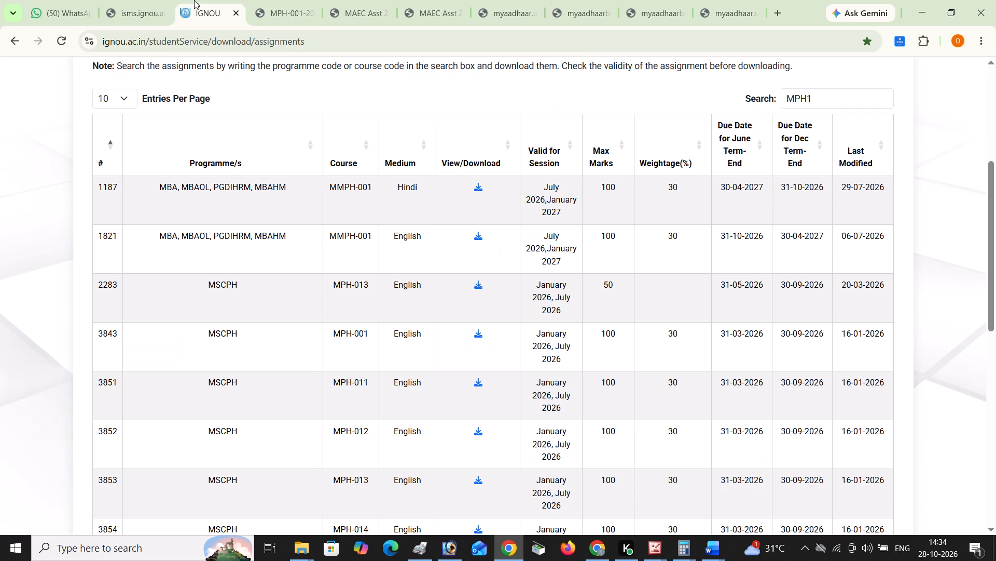
scroll(425, 227, "down", 1)
scroll(497, 236, "down", 3)
left_click(847, 426)
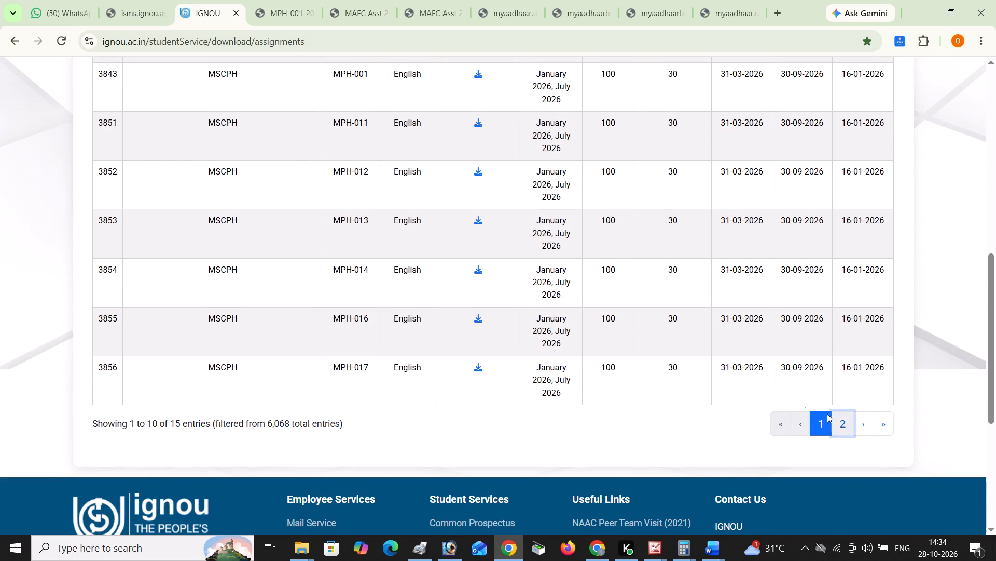
scroll(478, 280, "up", 3)
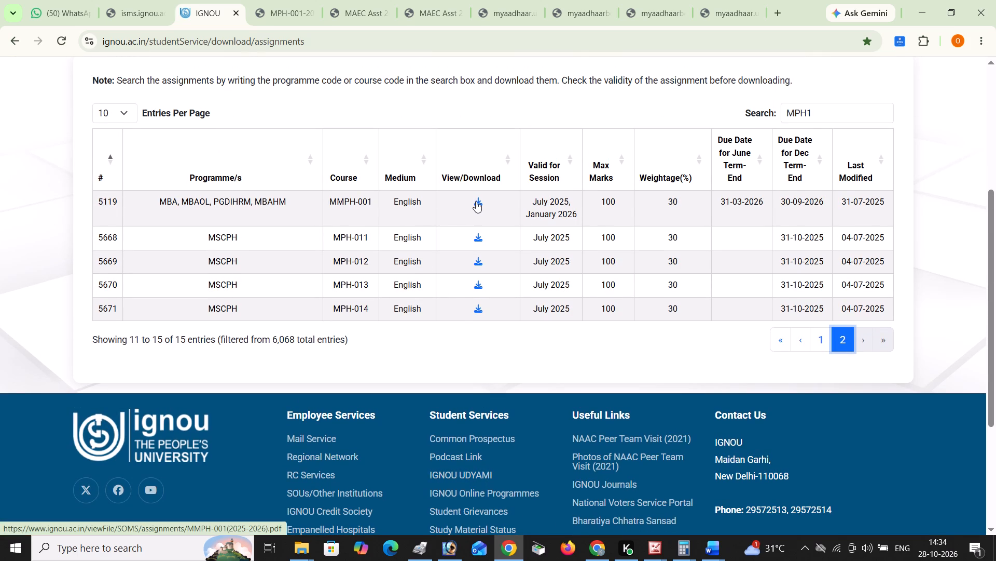
Go back to the first page of MPH1 entries and open the English July 2026 MMPH-001 assignment to check its questions.
scroll(476, 201, "up", 2)
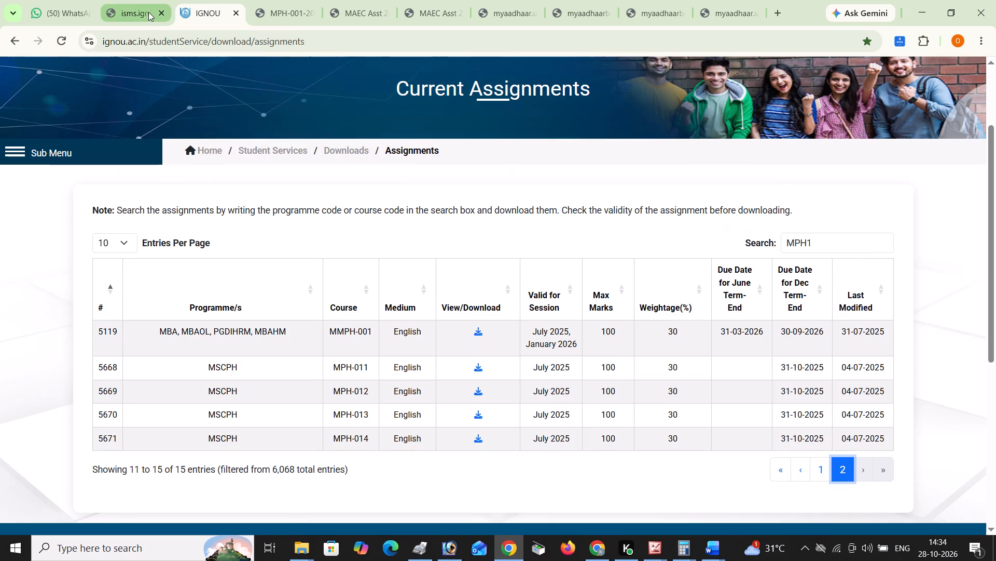
left_click(817, 468)
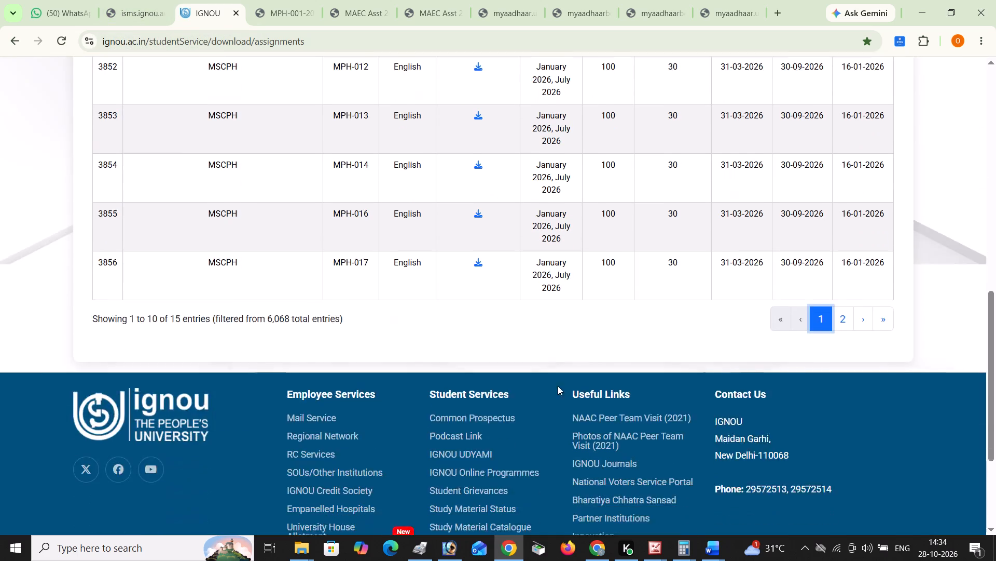
scroll(534, 371, "up", 4)
scroll(476, 259, "up", 3)
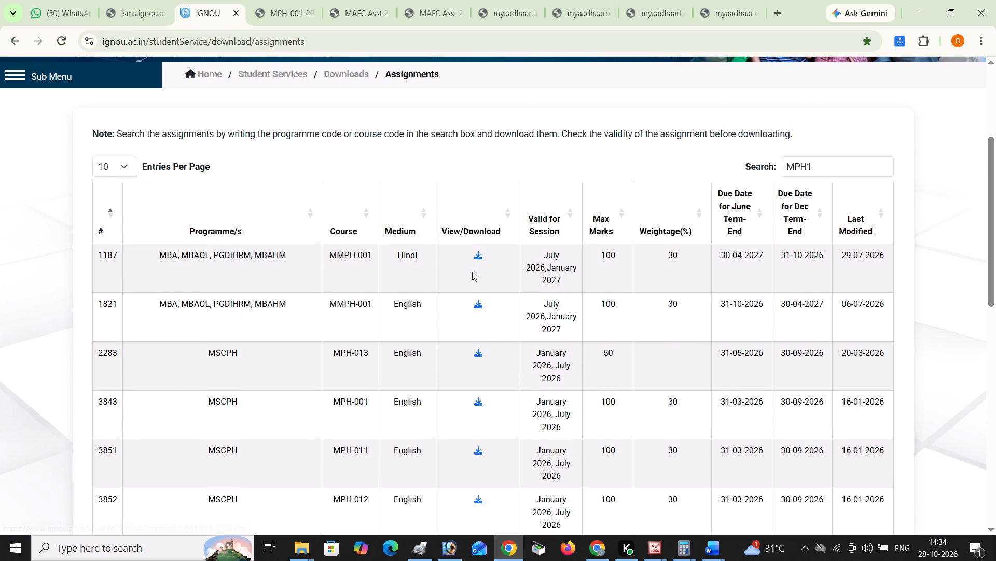
left_click(480, 302)
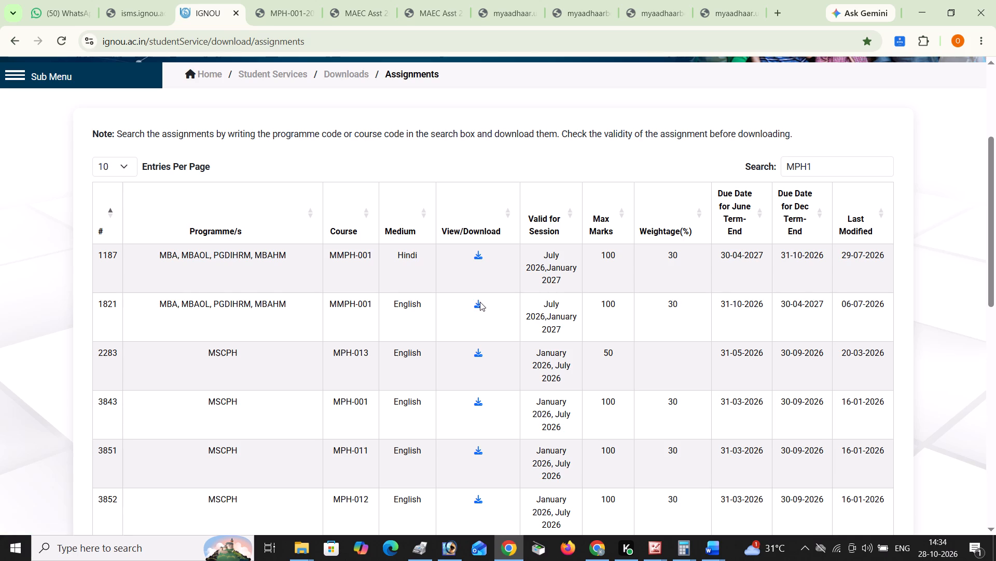
scroll(503, 276, "down", 5)
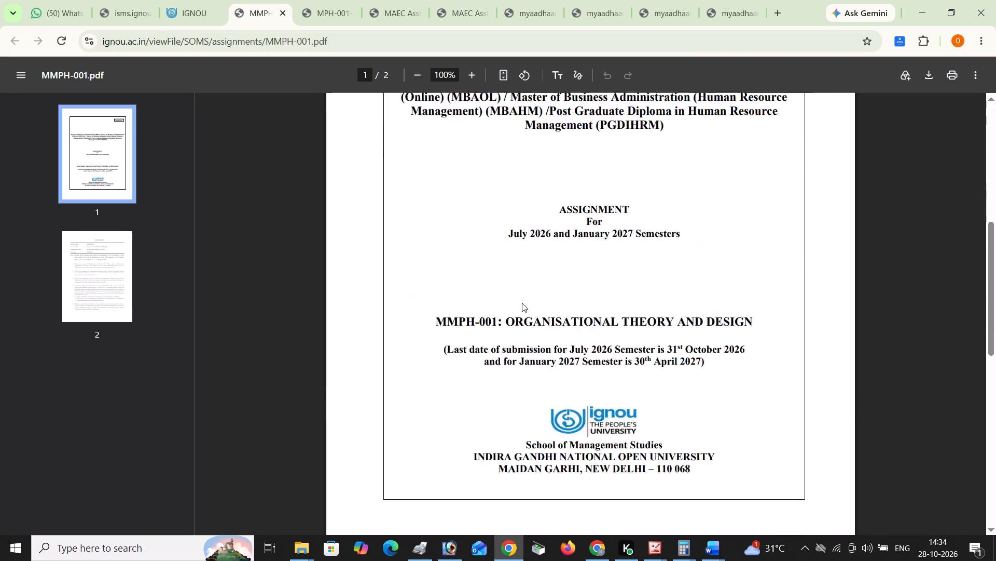
scroll(522, 303, "down", 19)
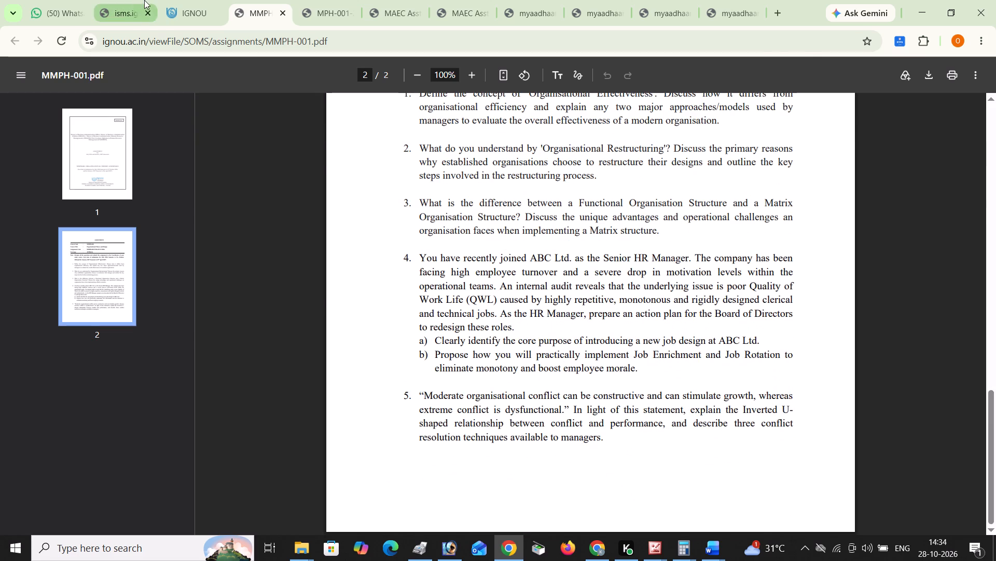
Open the Hindi MMPH-001 assignment from the IGNOU assignments list and look through its question page.
left_click(189, 0)
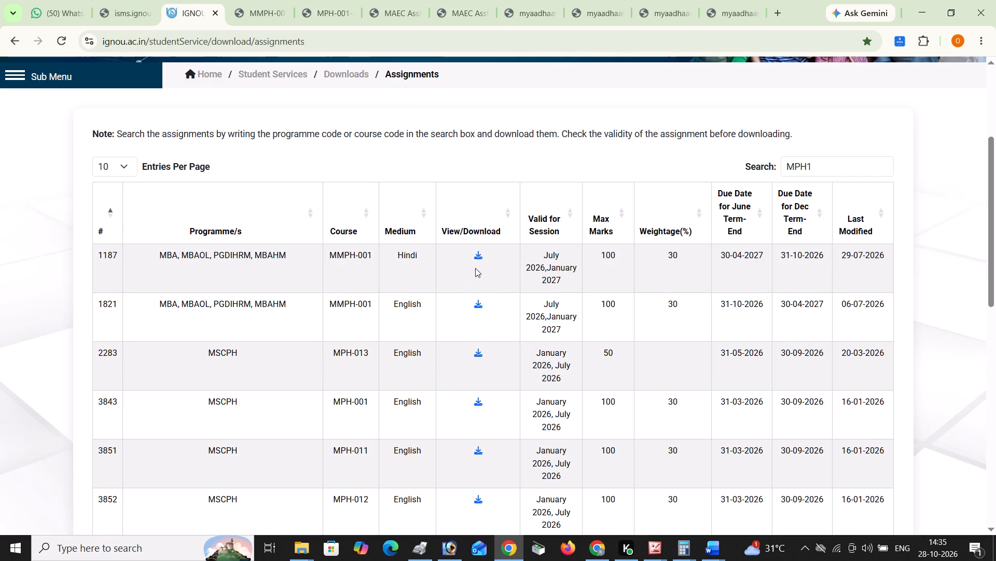
left_click(476, 255)
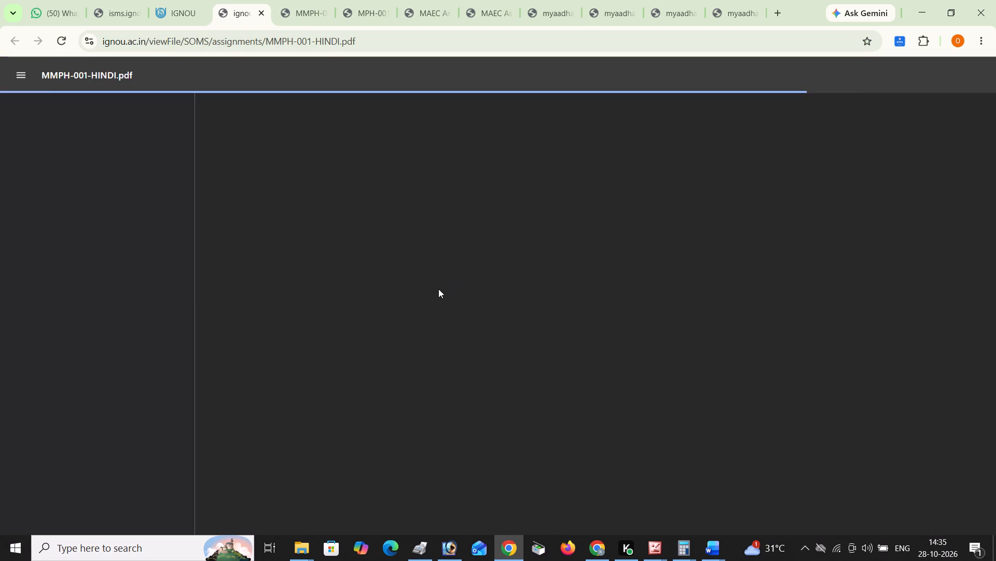
scroll(444, 305, "down", 20)
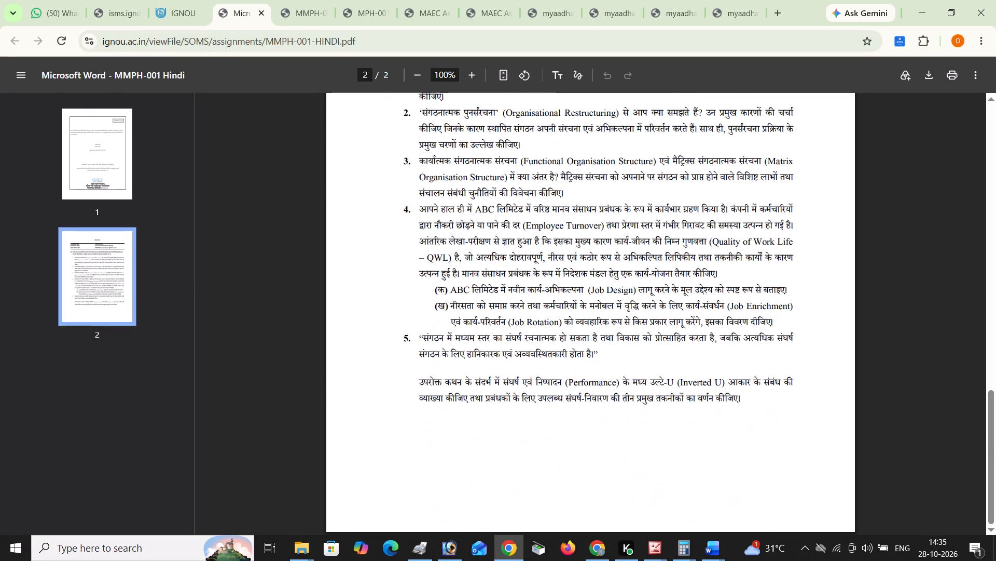